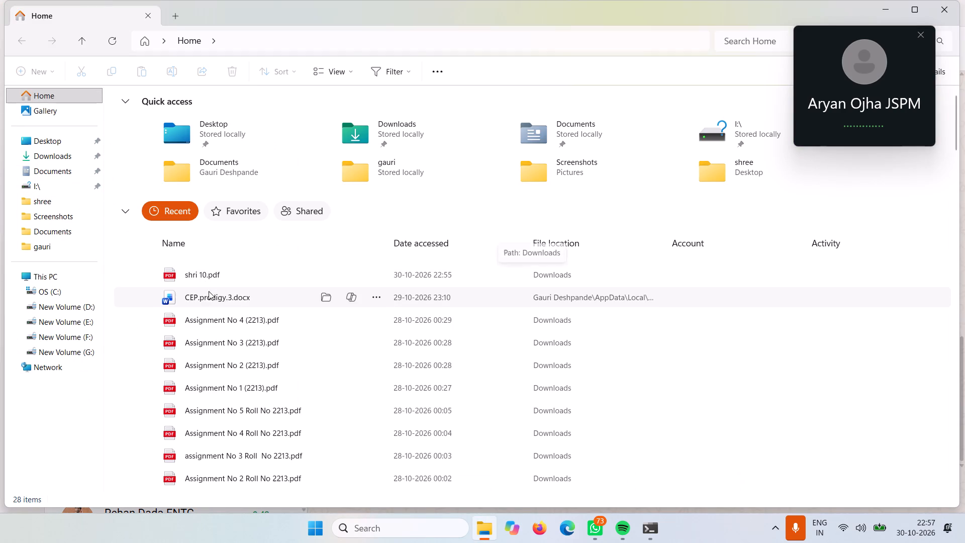
Switch from File Explorer to the main WhatsApp chat window rather than the voice call window.
left_click(592, 528)
left_click(557, 466)
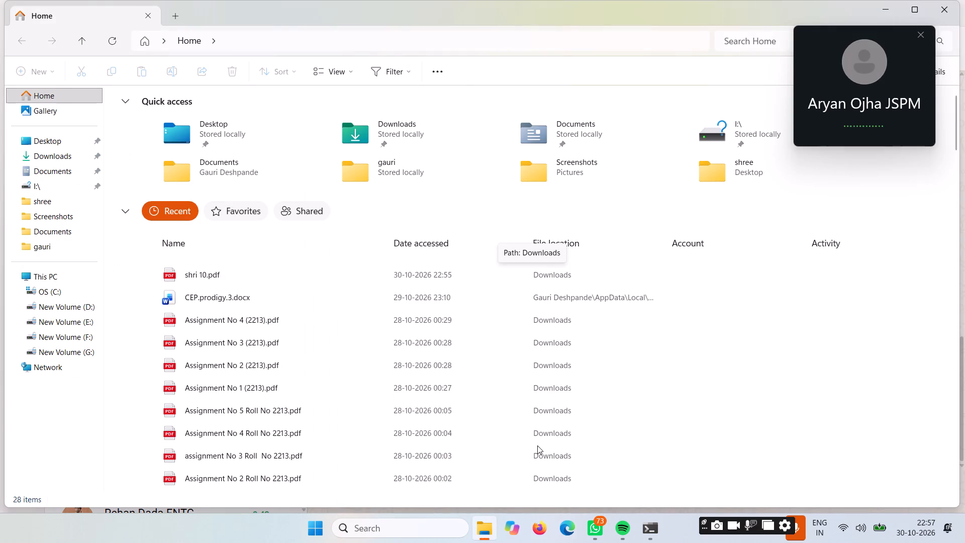
left_click(595, 523)
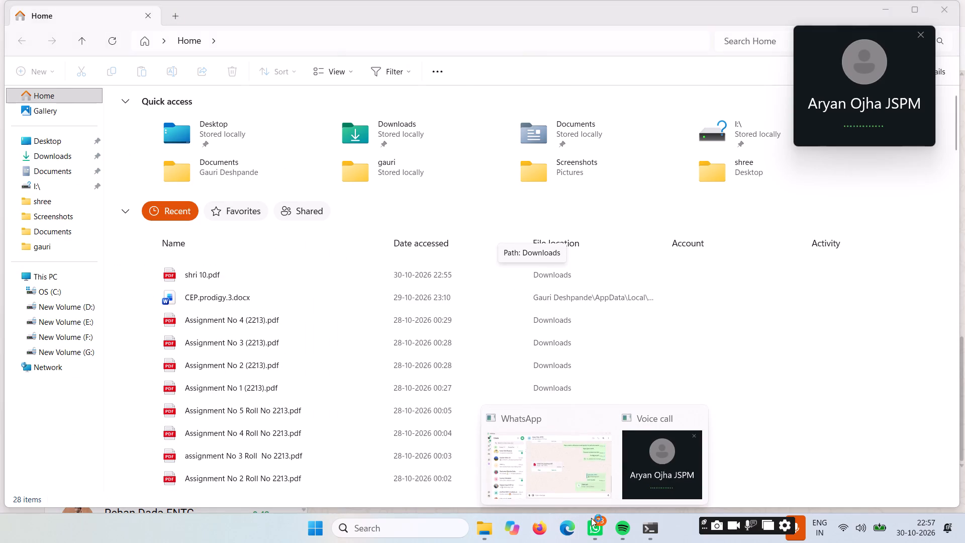
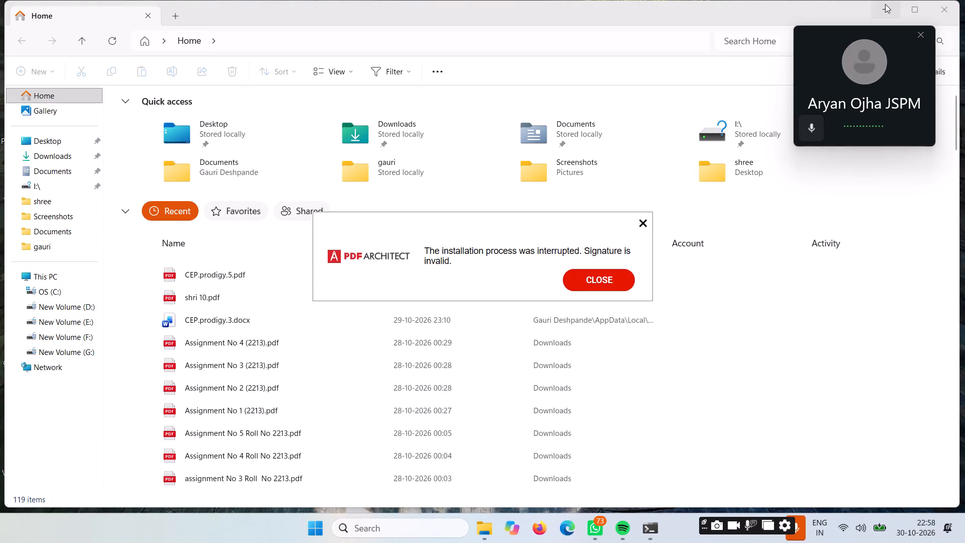
Minimize the File Explorer window and launch Google Chrome.
left_click(888, 4)
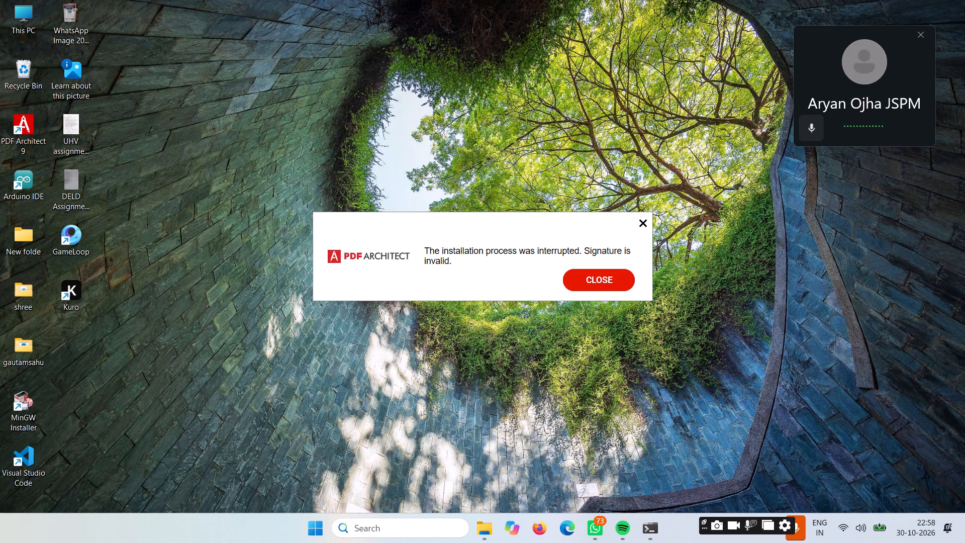
left_click(395, 529)
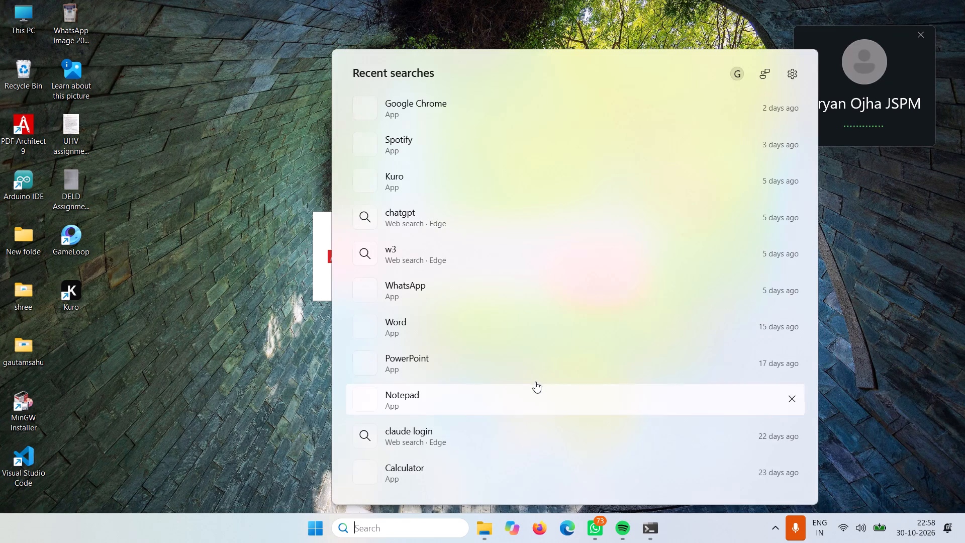
left_click(288, 459)
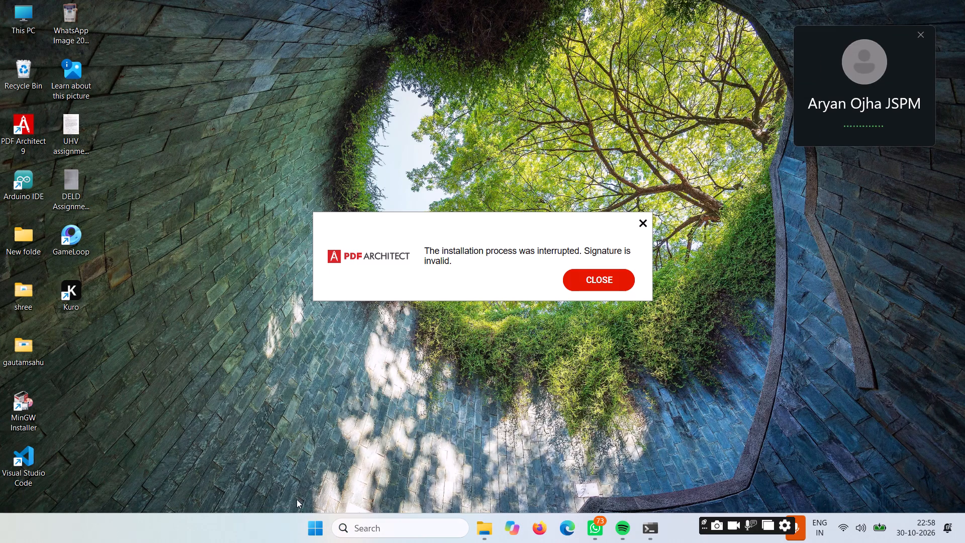
left_click(310, 530)
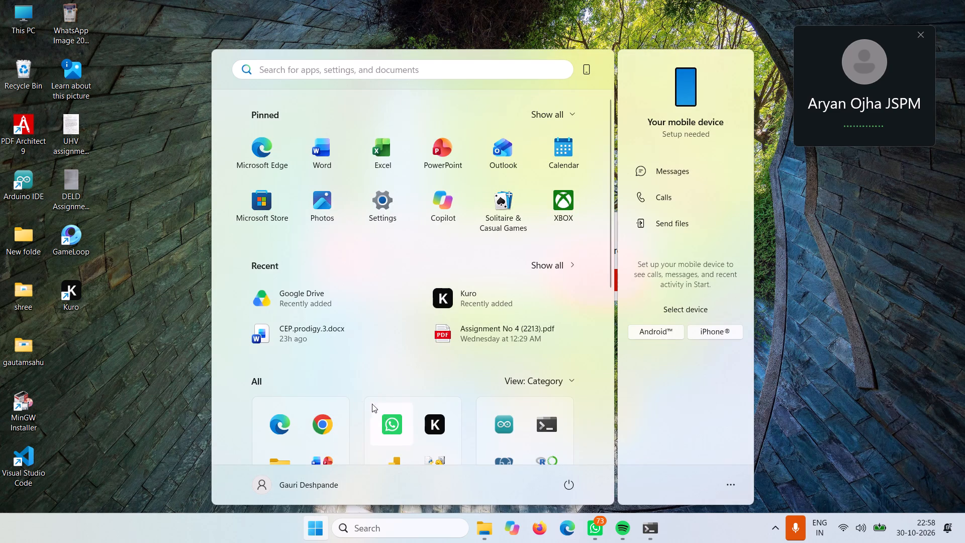
left_click(326, 424)
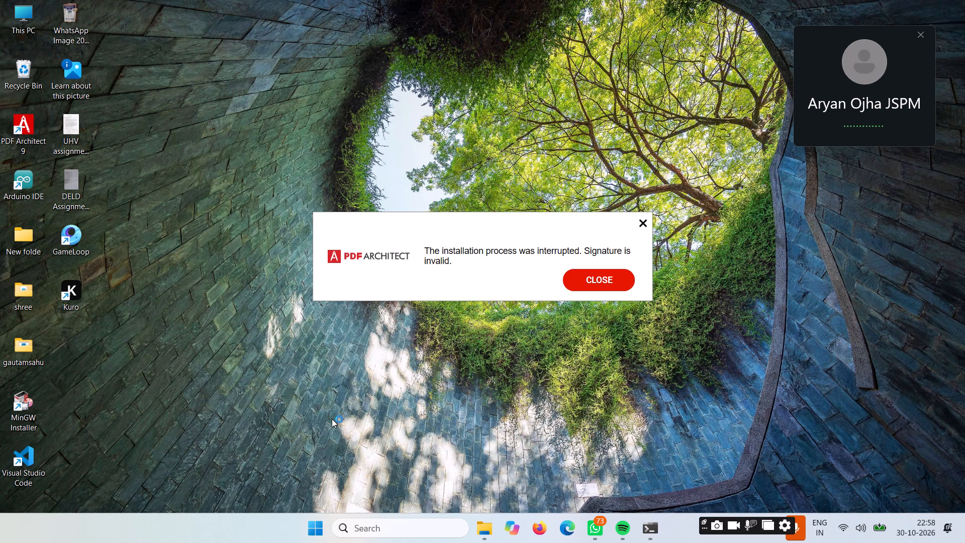
left_click(488, 316)
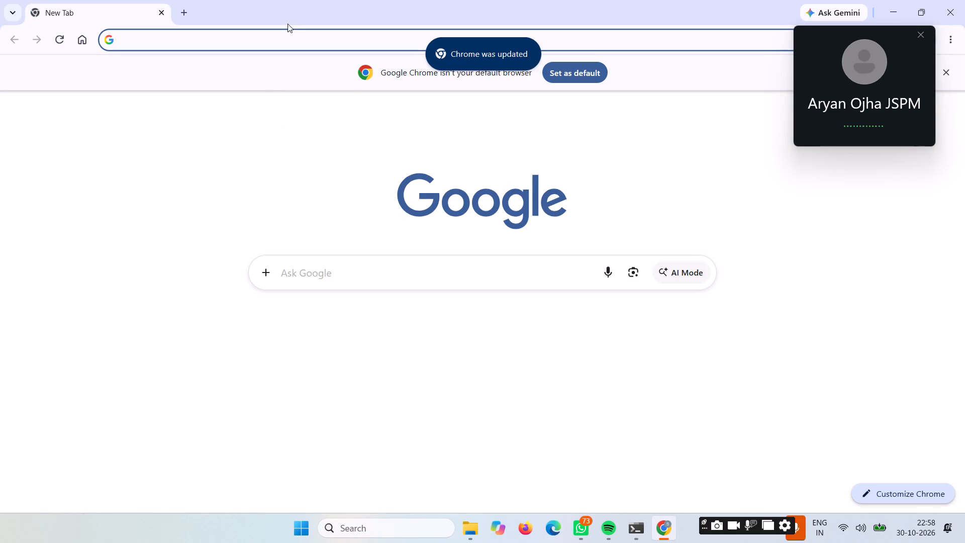
Search Google for the earlier query "webpage to word i love pdf".
left_click(329, 278)
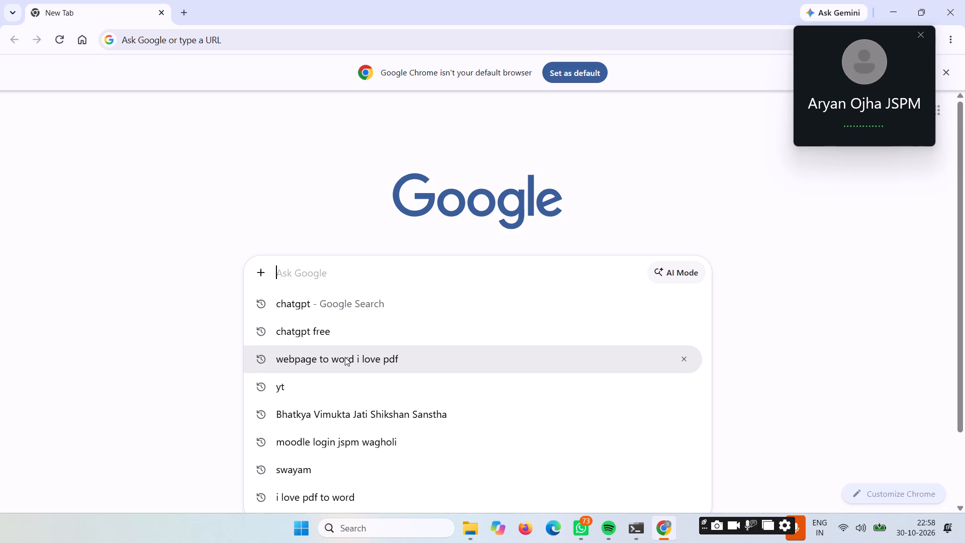
left_click(345, 357)
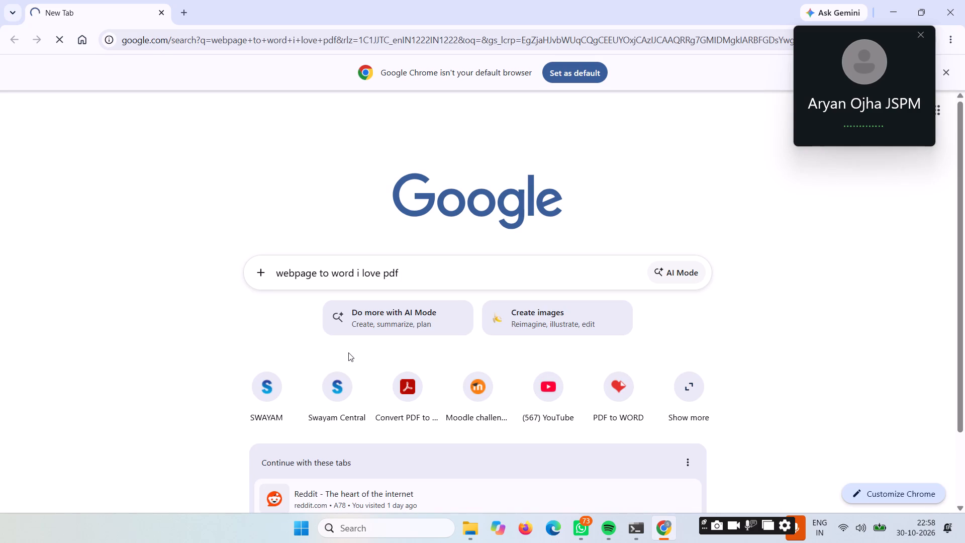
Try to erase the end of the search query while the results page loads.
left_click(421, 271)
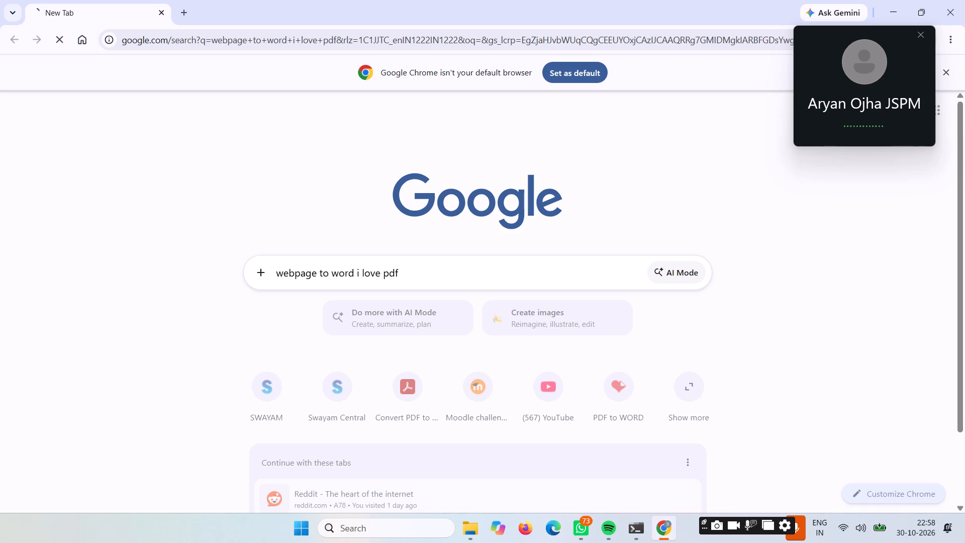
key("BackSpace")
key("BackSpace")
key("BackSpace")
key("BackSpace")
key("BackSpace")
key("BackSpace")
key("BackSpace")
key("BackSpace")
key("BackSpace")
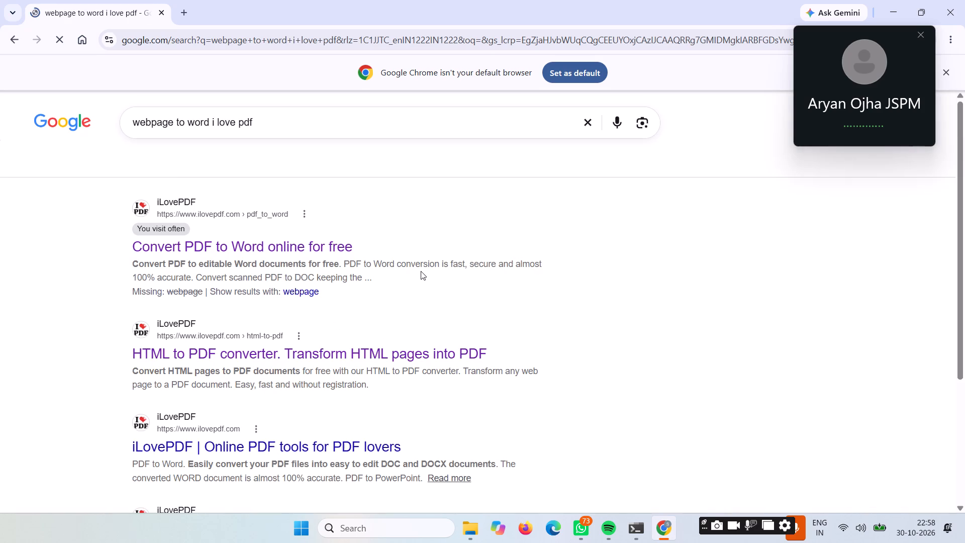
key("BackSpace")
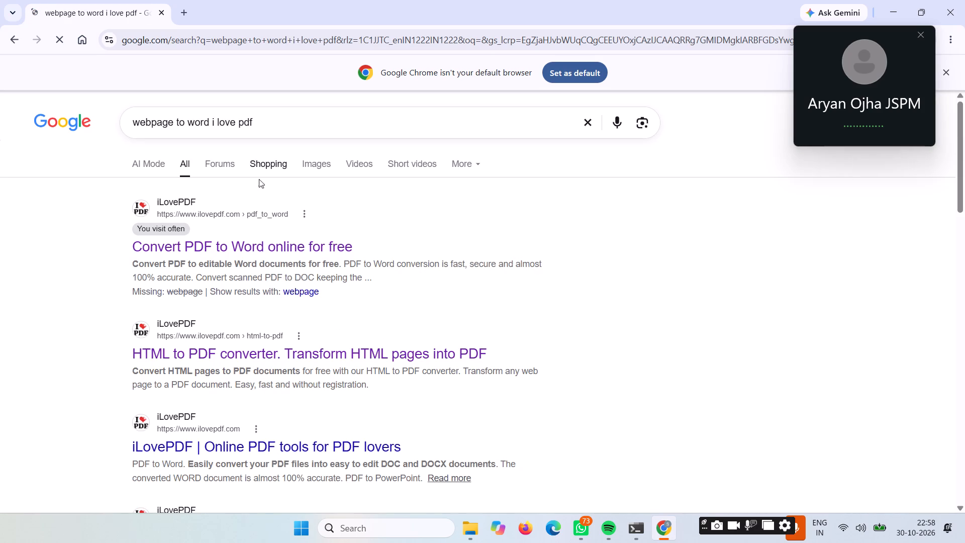
Open the iLovePDF search result "Convert PDF to Word online for free".
left_click(239, 244)
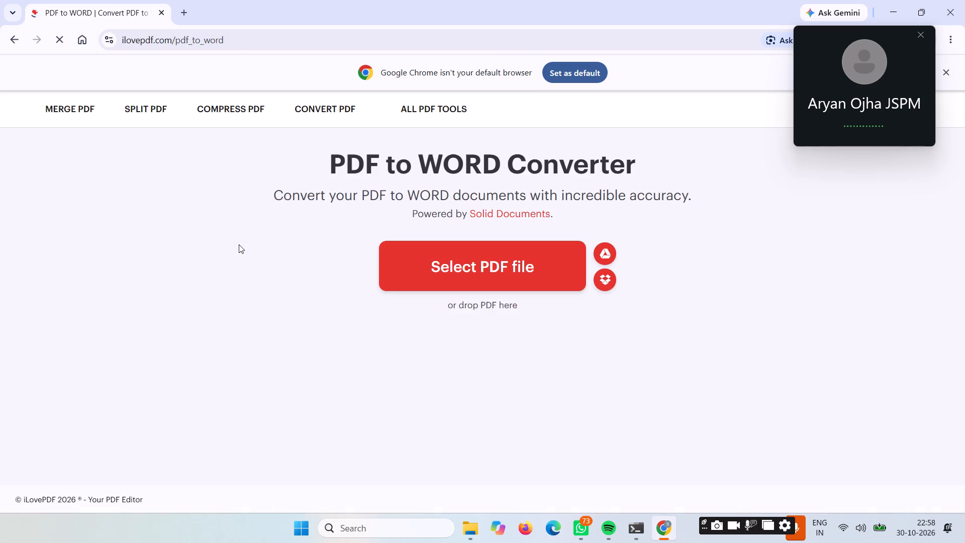
Start selecting a PDF file for the PDF to Word conversion.
left_click(490, 274)
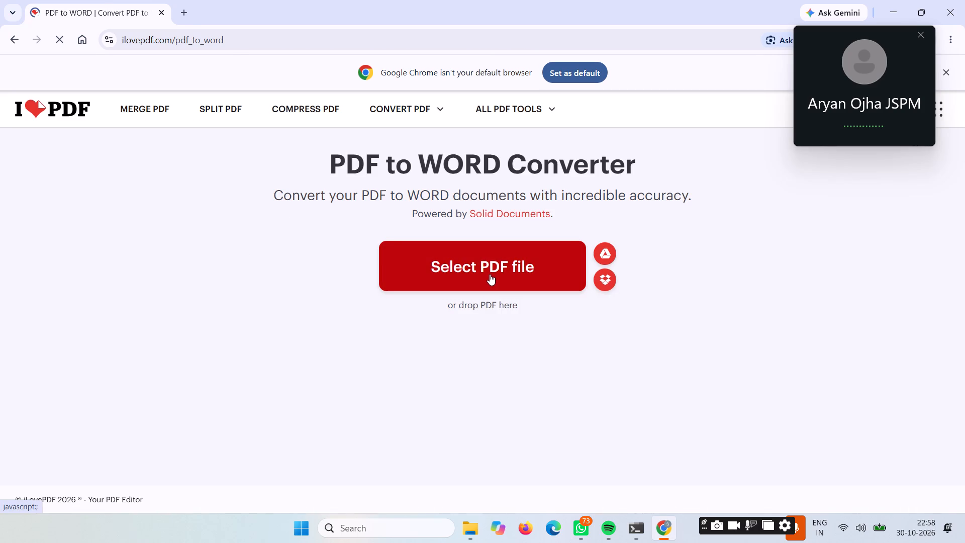
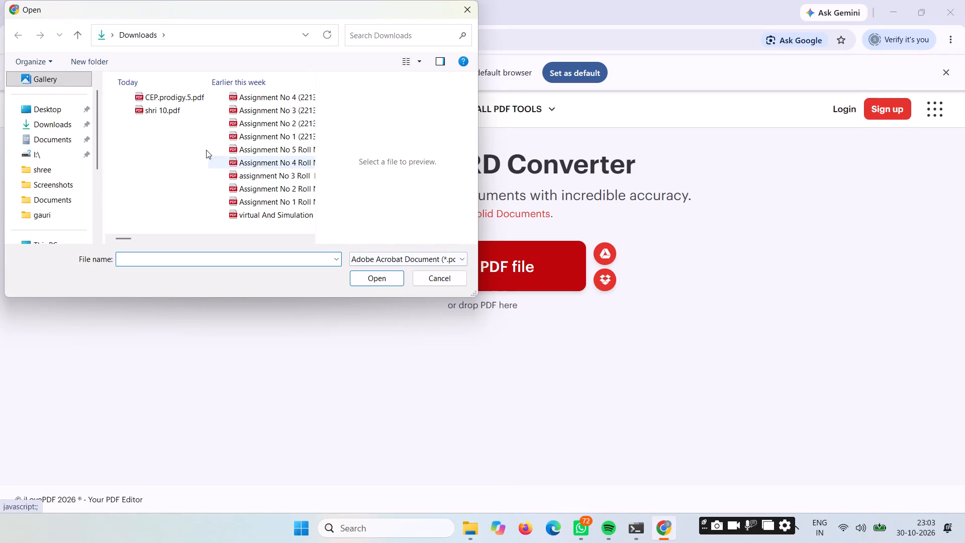
Choose CEP.prodigy.5.pdf from the Downloads folder as the file for the PDF to Word conversion.
double_click(184, 100)
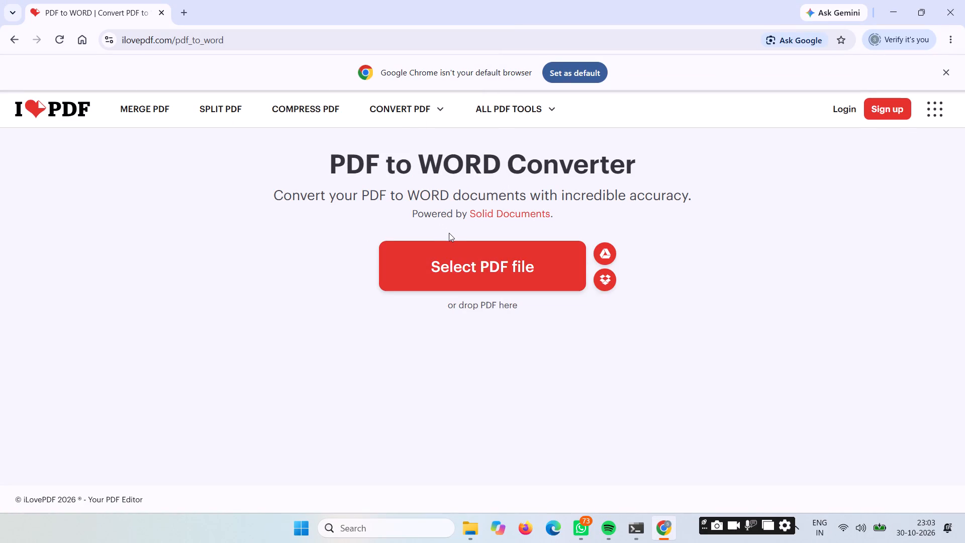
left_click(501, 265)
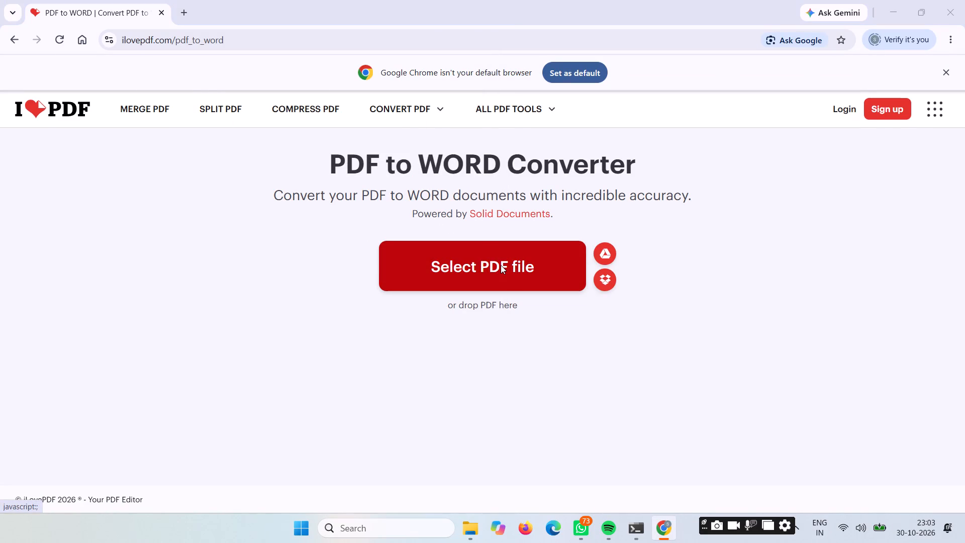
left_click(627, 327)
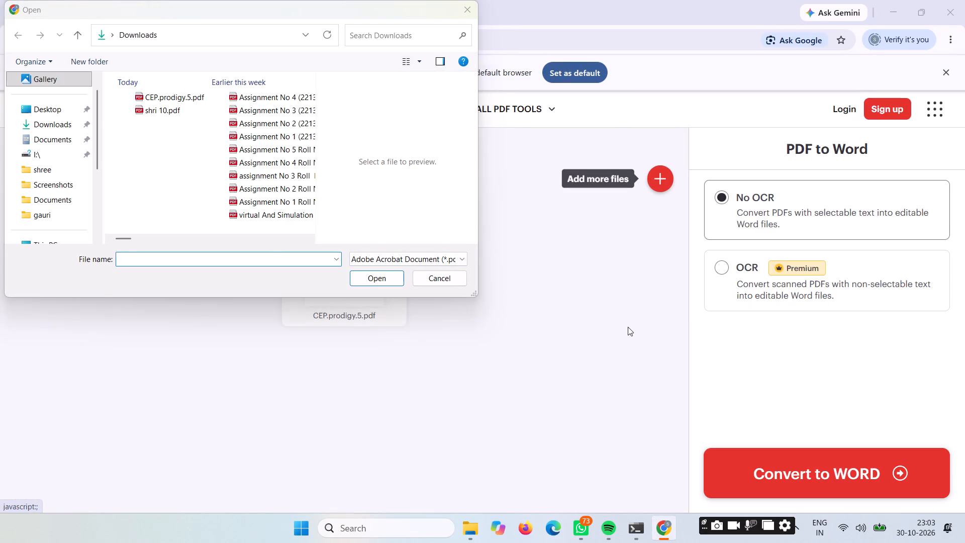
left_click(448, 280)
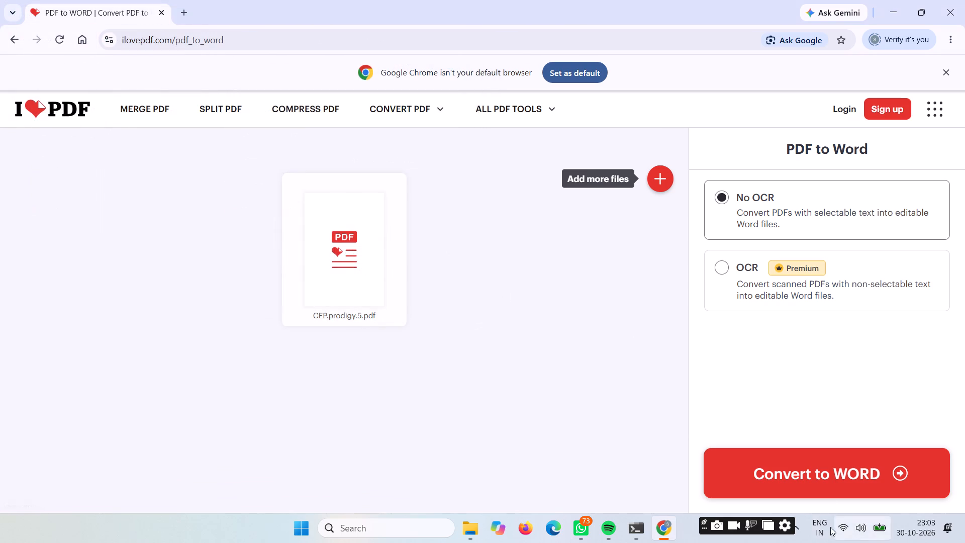
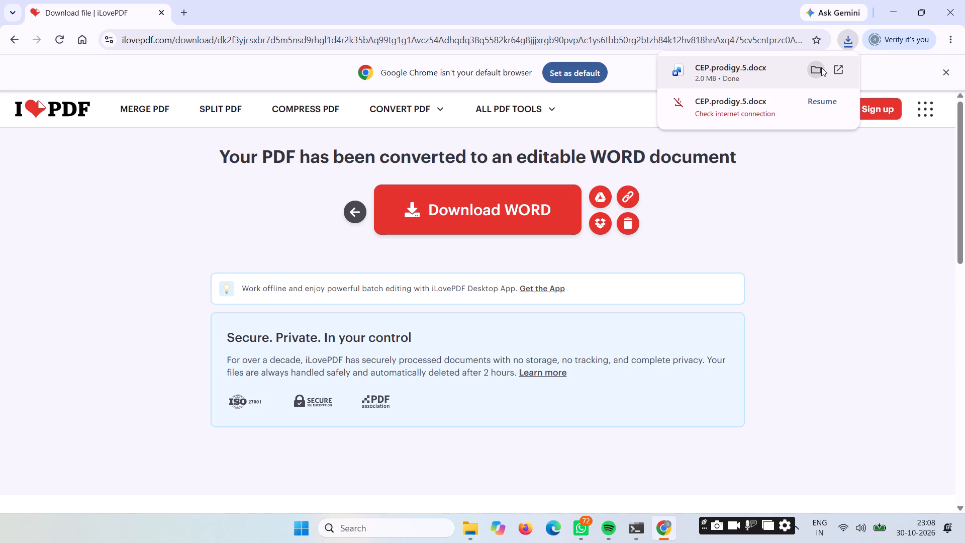
Open the downloaded CEP.prodigy.5.docx from the Downloads folder in Word and enable editing.
left_click(815, 69)
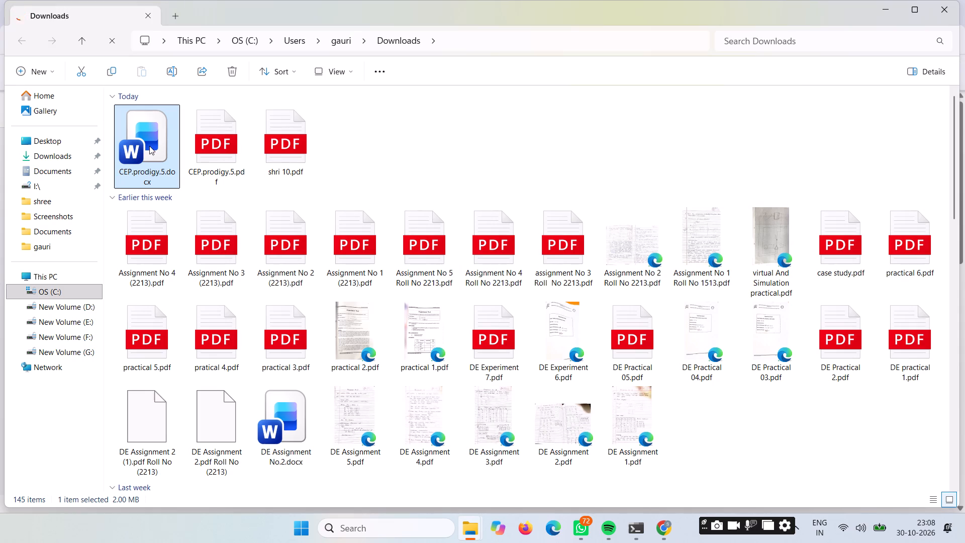
double_click(150, 146)
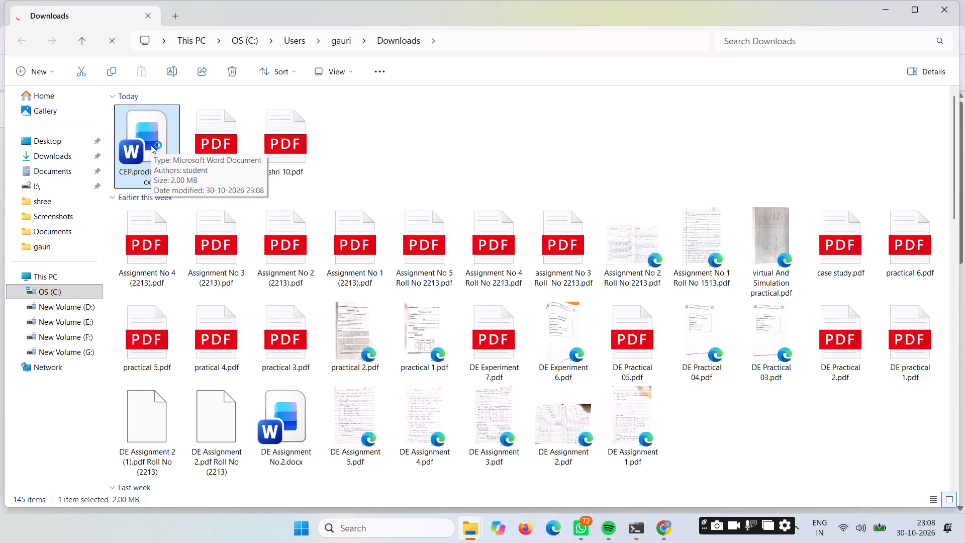
double_click(155, 141)
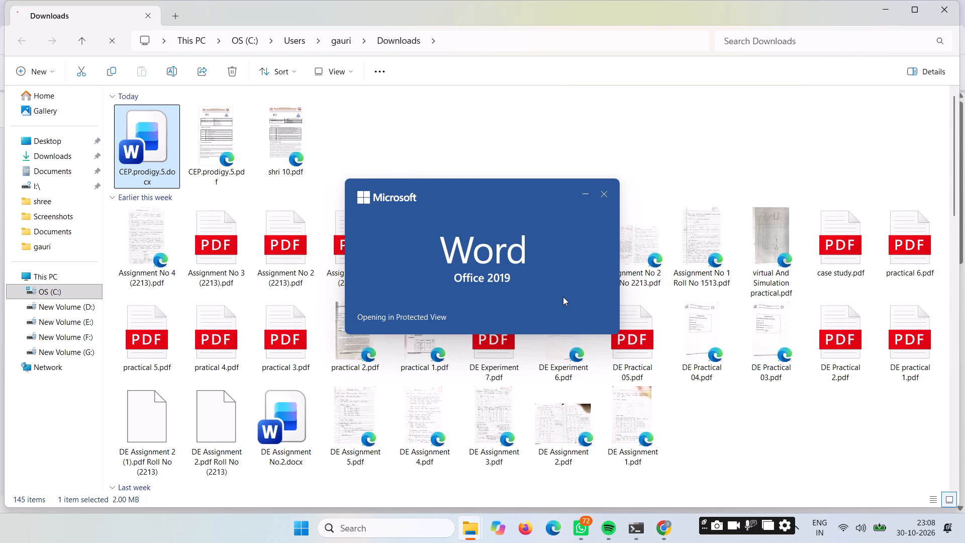
double_click(151, 149)
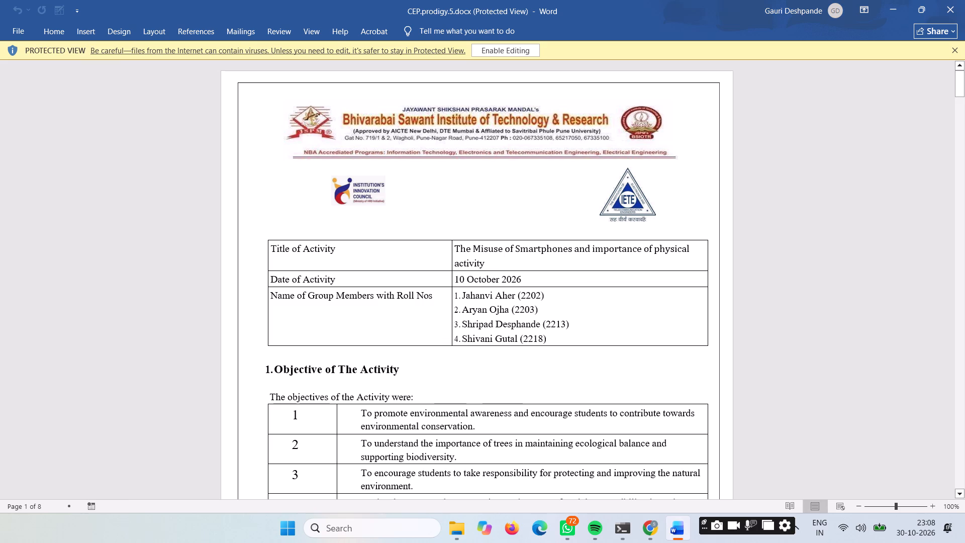
left_click(505, 48)
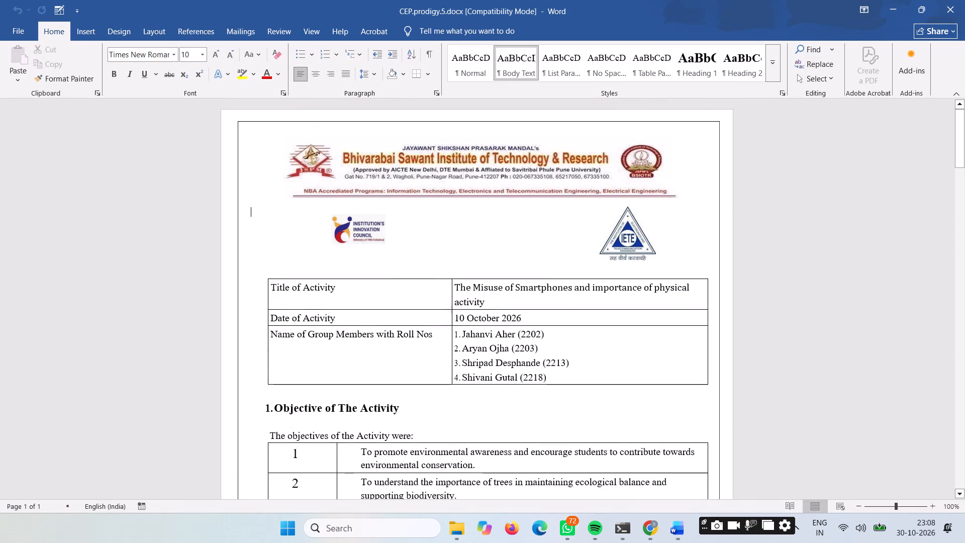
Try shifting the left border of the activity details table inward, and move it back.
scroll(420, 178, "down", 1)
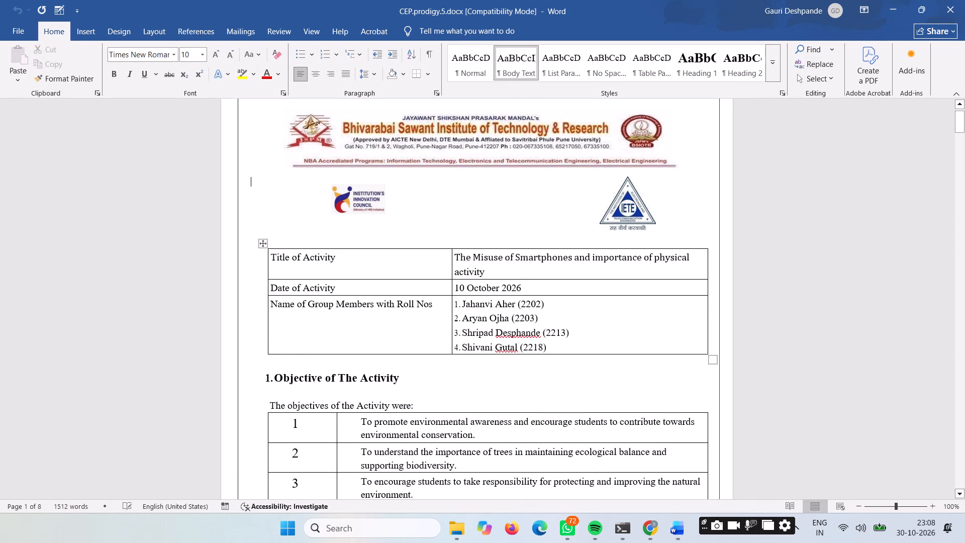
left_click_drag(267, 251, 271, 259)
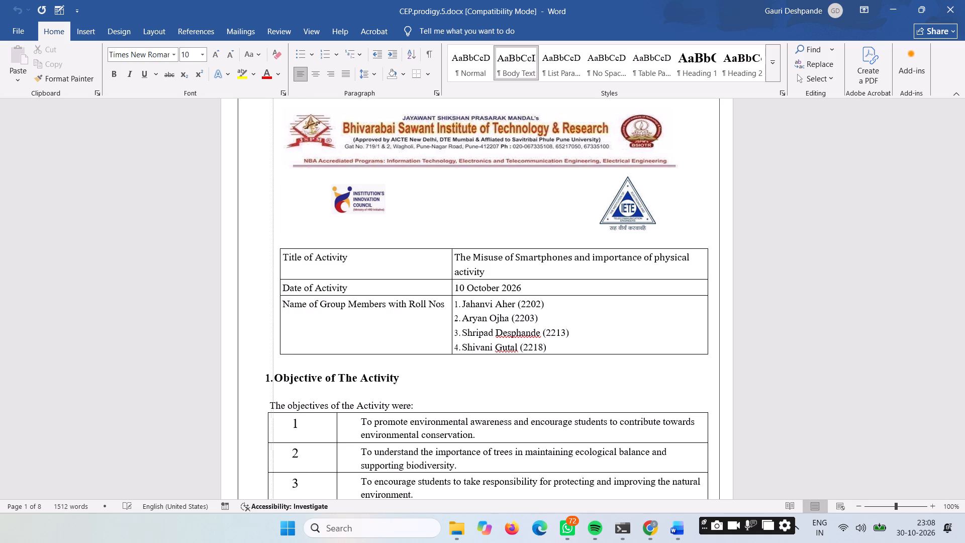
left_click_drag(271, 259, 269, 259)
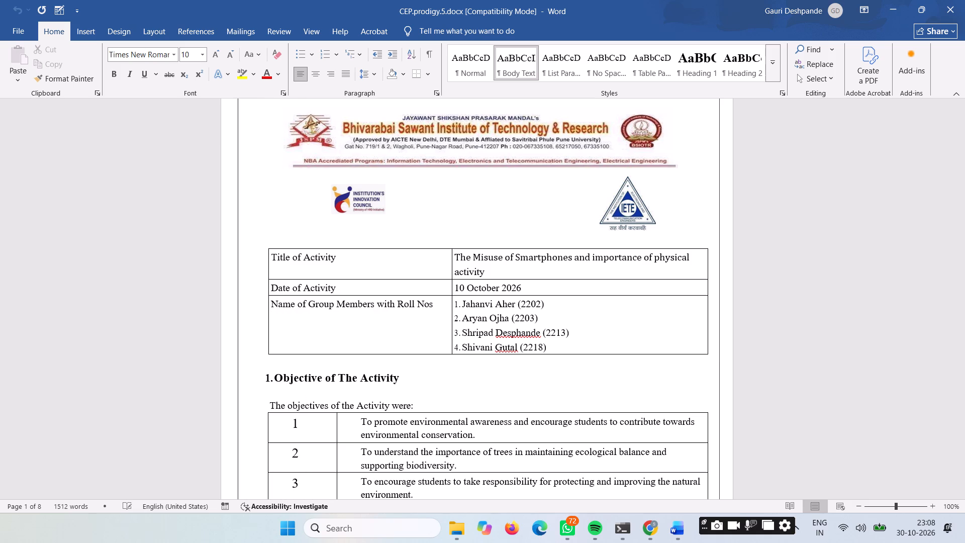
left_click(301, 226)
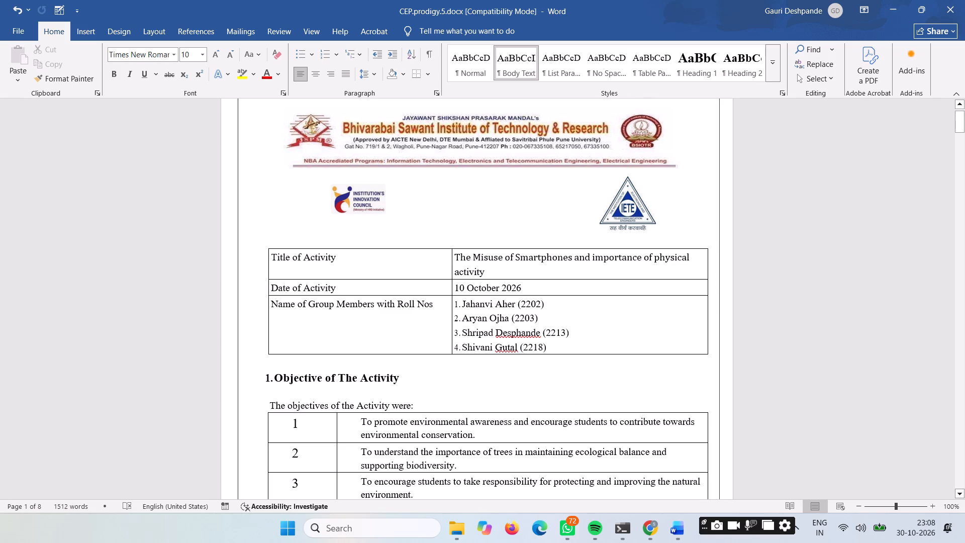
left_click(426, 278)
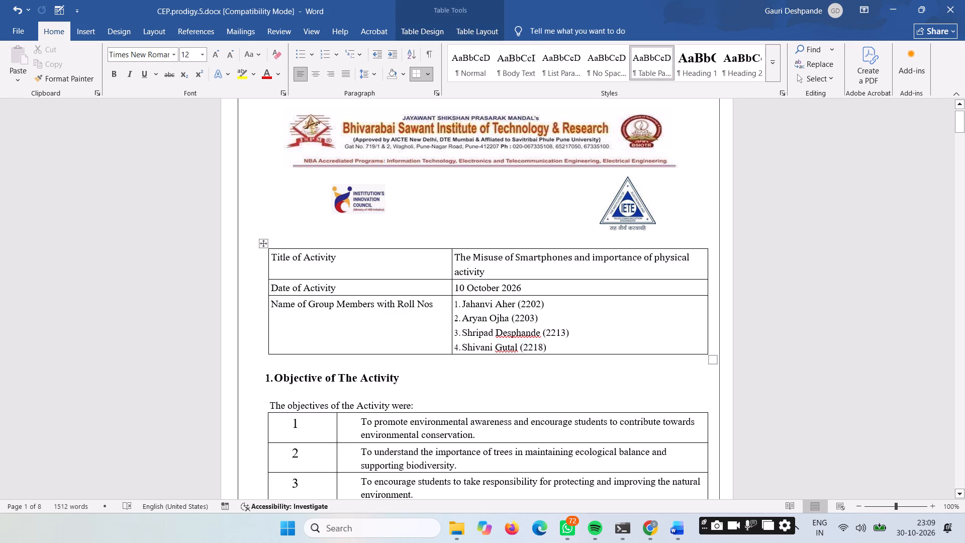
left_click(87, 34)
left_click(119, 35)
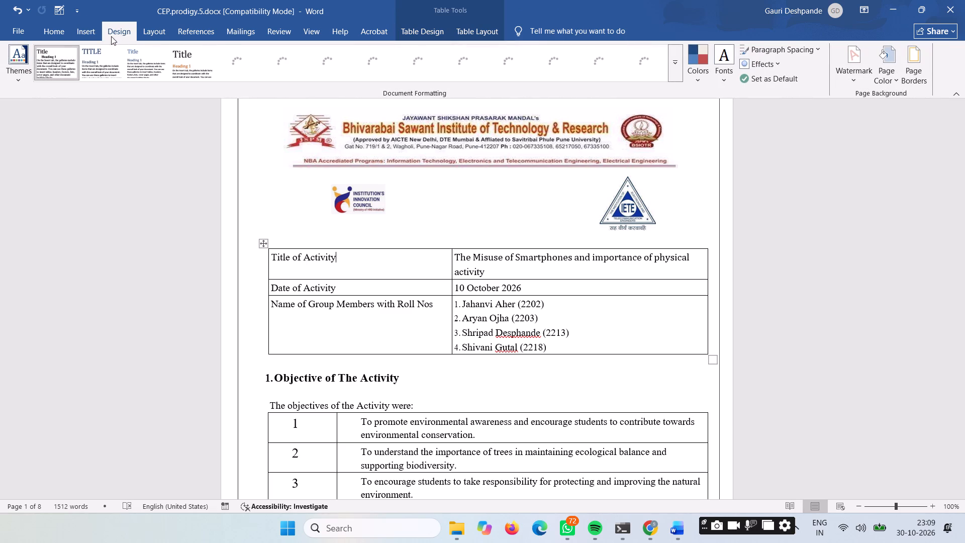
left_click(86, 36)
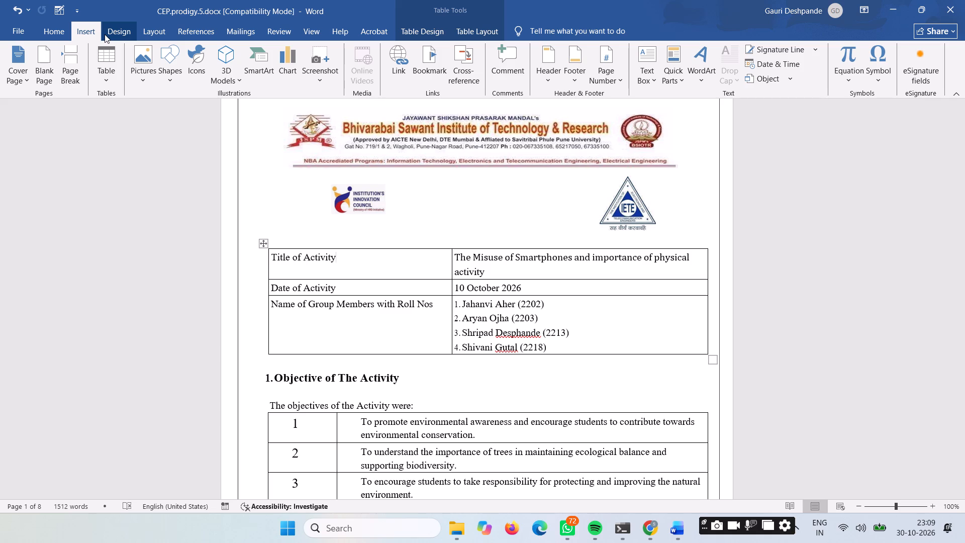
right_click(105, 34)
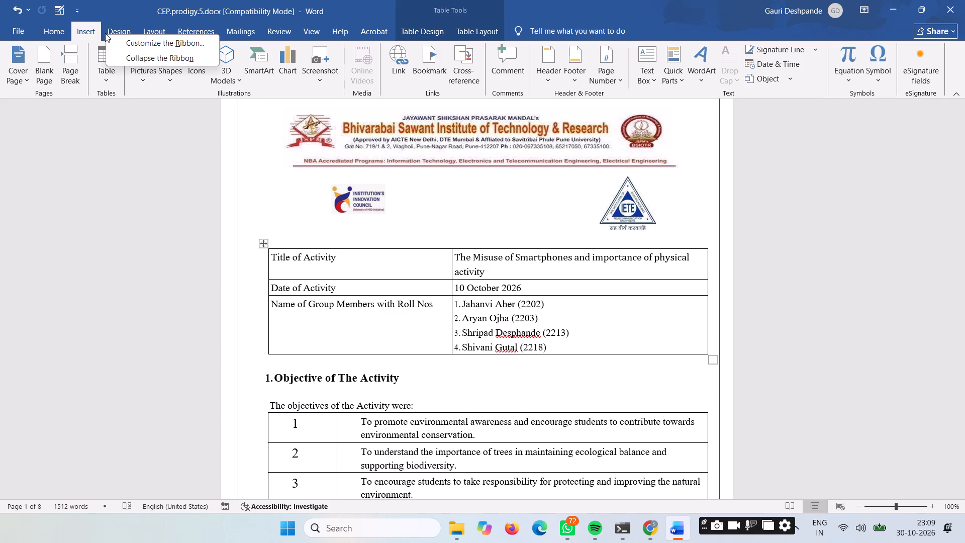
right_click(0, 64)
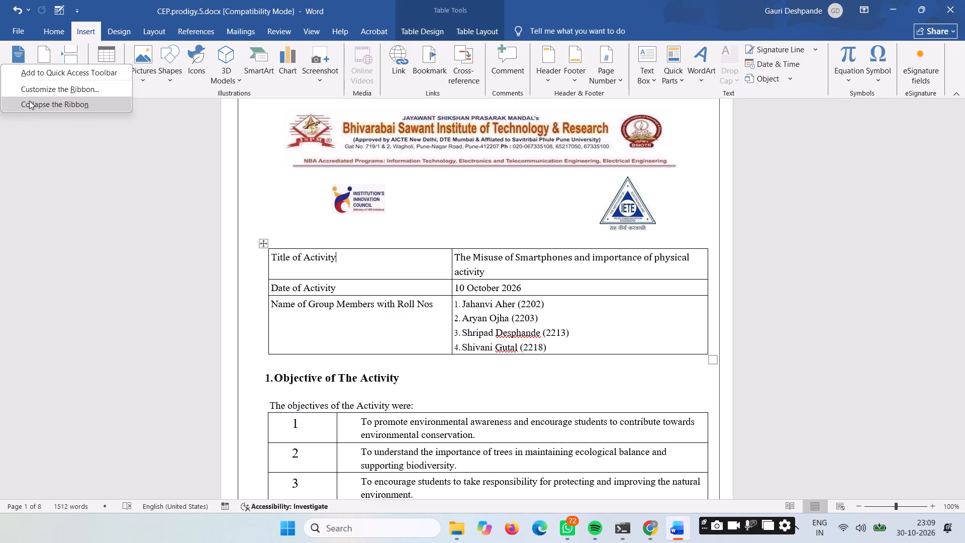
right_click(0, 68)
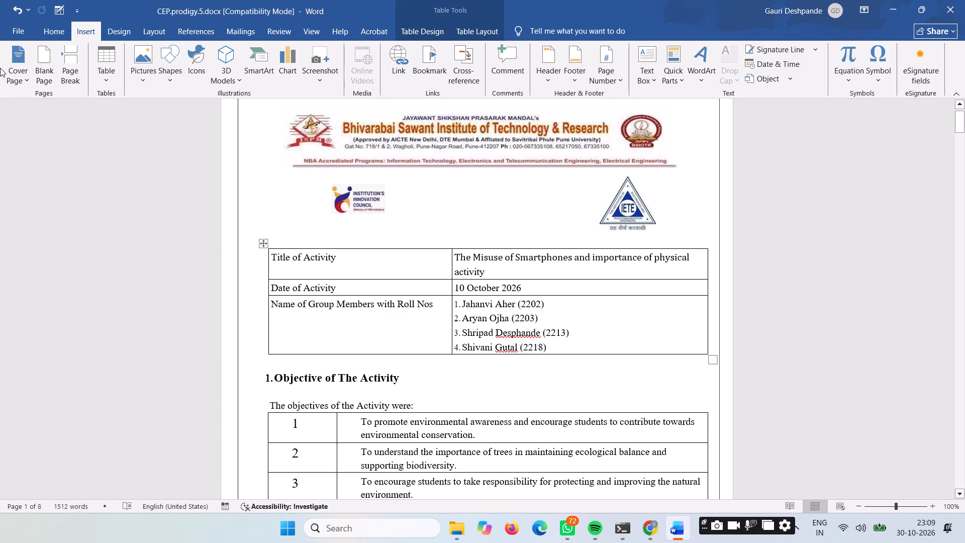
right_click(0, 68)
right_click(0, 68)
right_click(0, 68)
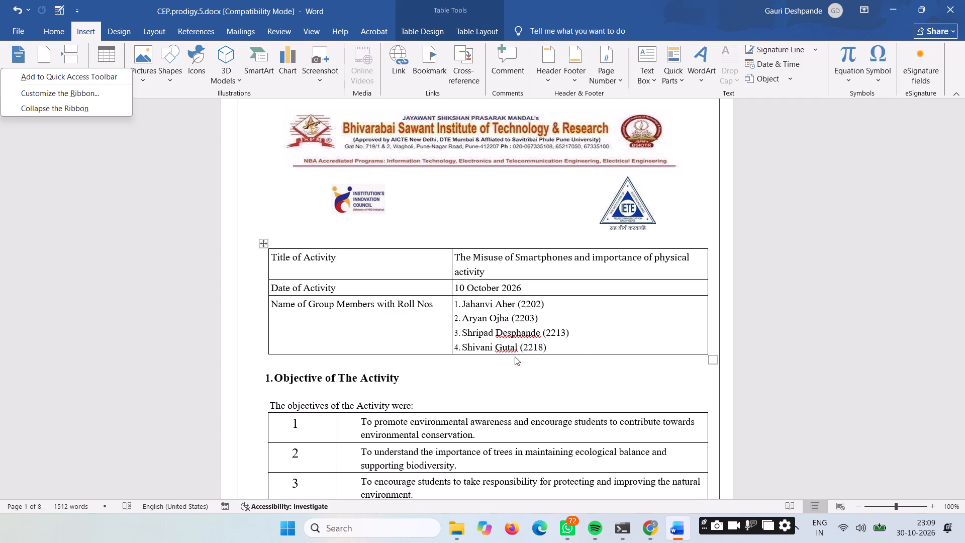
Add a fifth entry to the group members list in the activity details table, with the member's name and bracketed roll number.
left_click(556, 343)
left_click(556, 348)
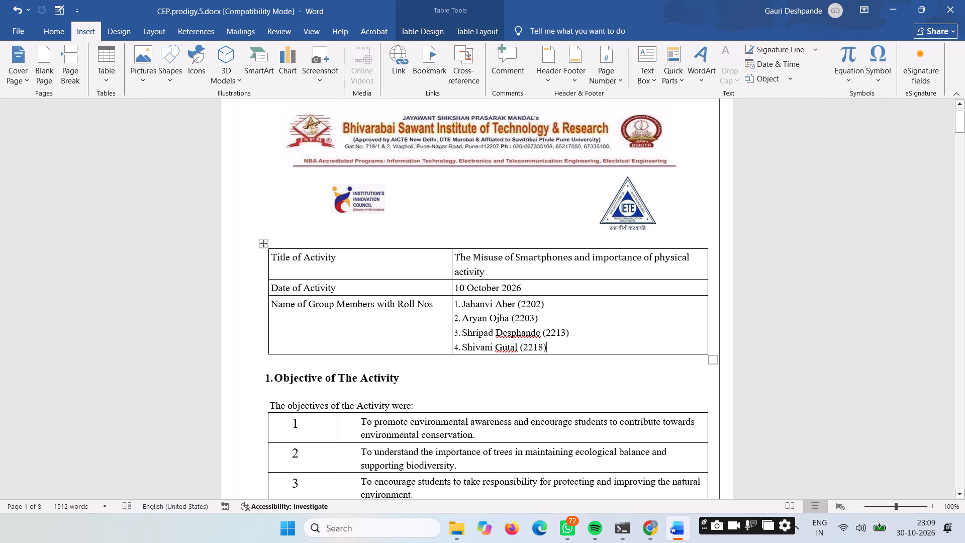
key("Return")
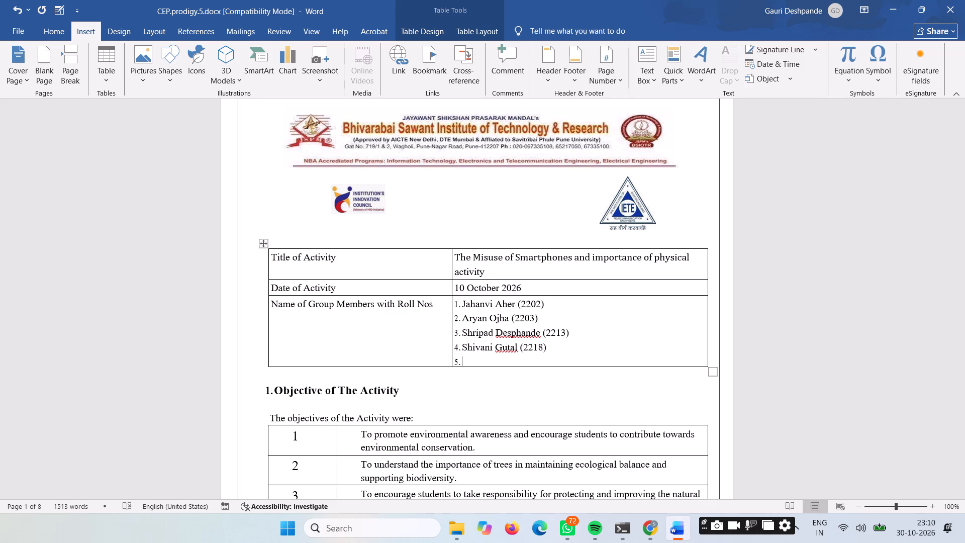
scroll(307, 274, "up", 2)
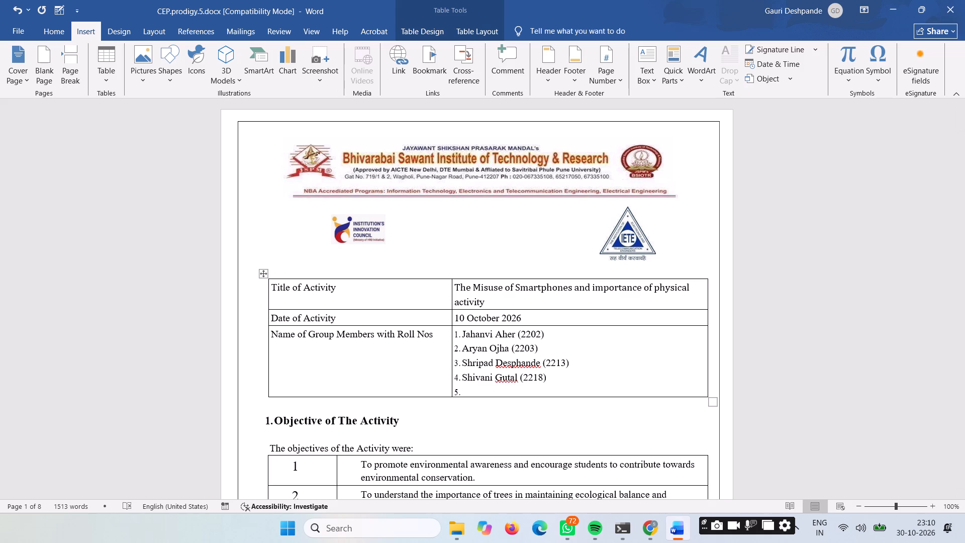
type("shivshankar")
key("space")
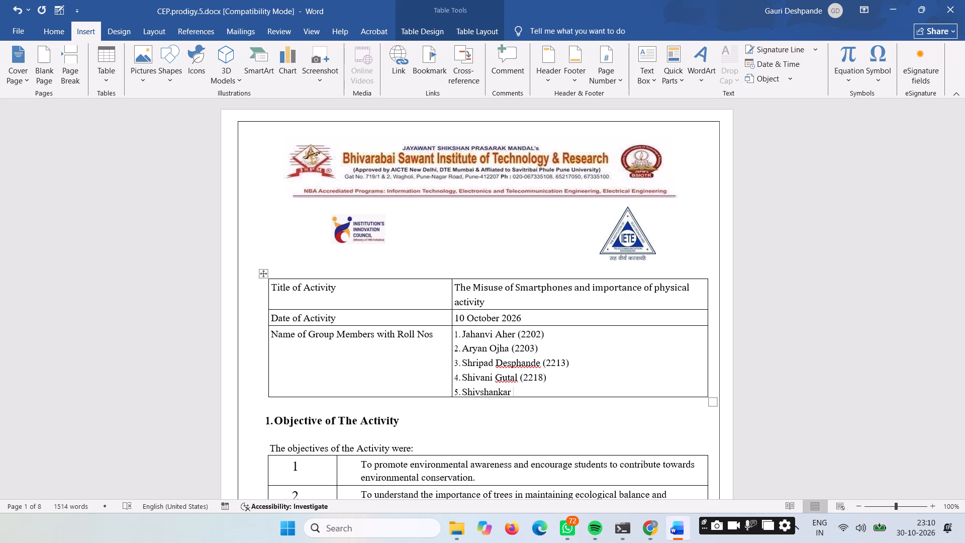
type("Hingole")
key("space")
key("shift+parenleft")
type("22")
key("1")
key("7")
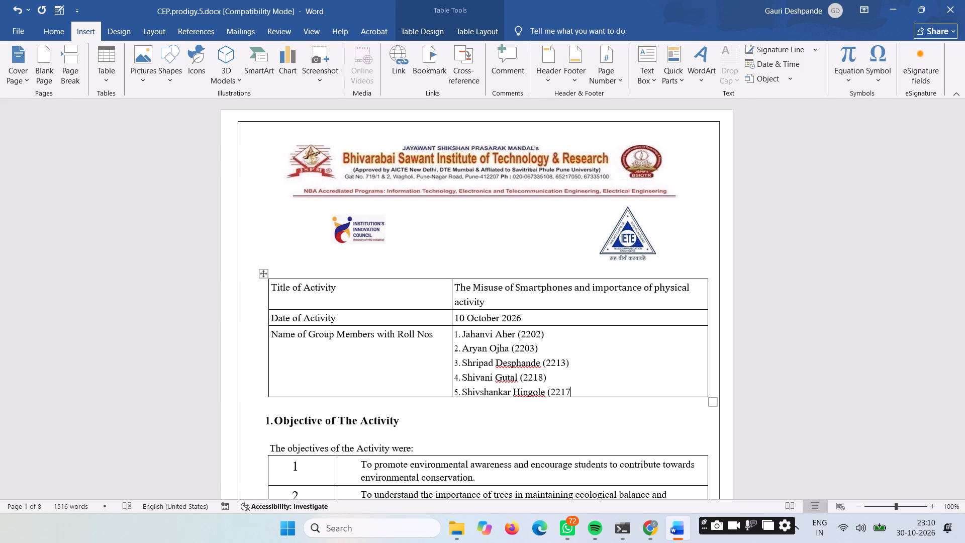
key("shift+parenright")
Add a sixth entry with the member's name to the group members list.
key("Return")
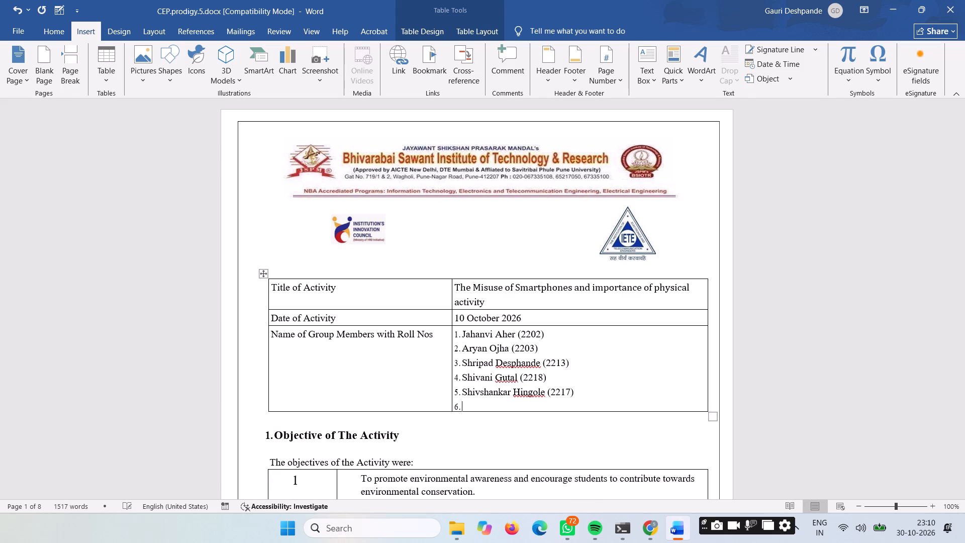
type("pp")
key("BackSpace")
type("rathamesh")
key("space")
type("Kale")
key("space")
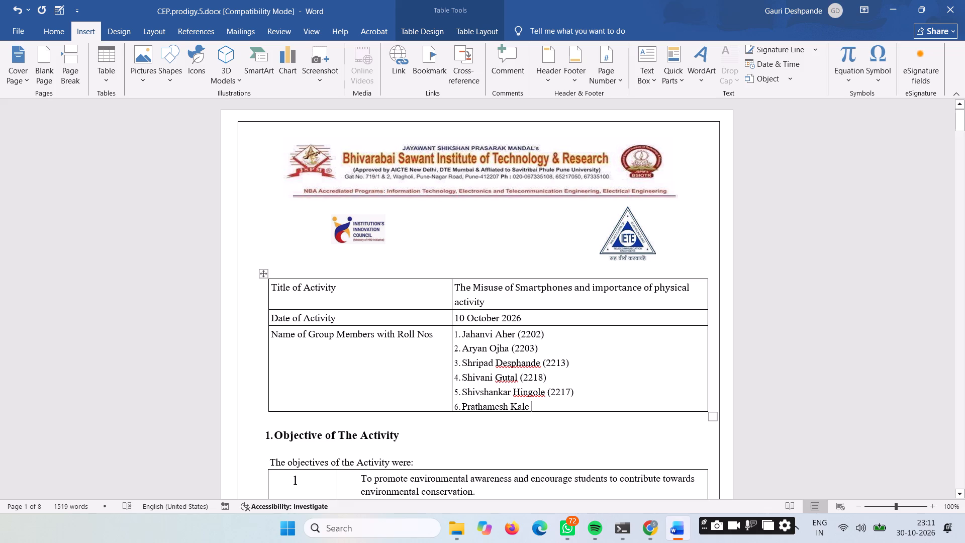
Append the bracketed note "[Not present ]" after the roll number in the fifth entry of the group members list.
left_click(579, 391)
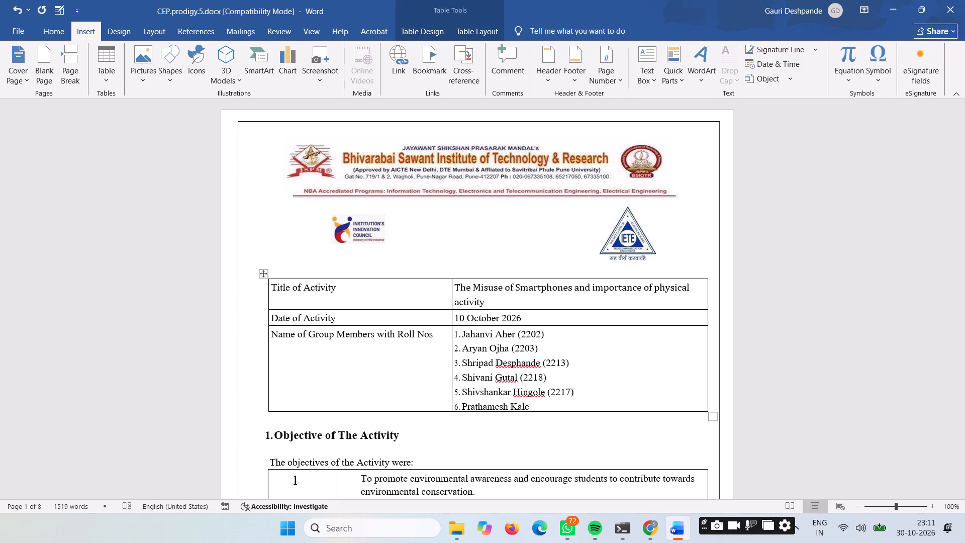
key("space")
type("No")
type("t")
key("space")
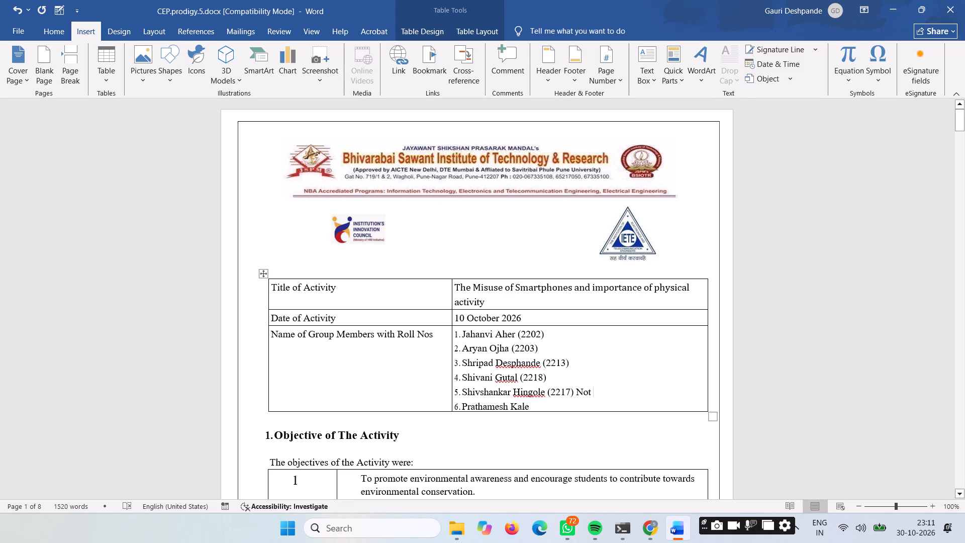
left_click(576, 391)
left_click(576, 391)
key("bracketleft")
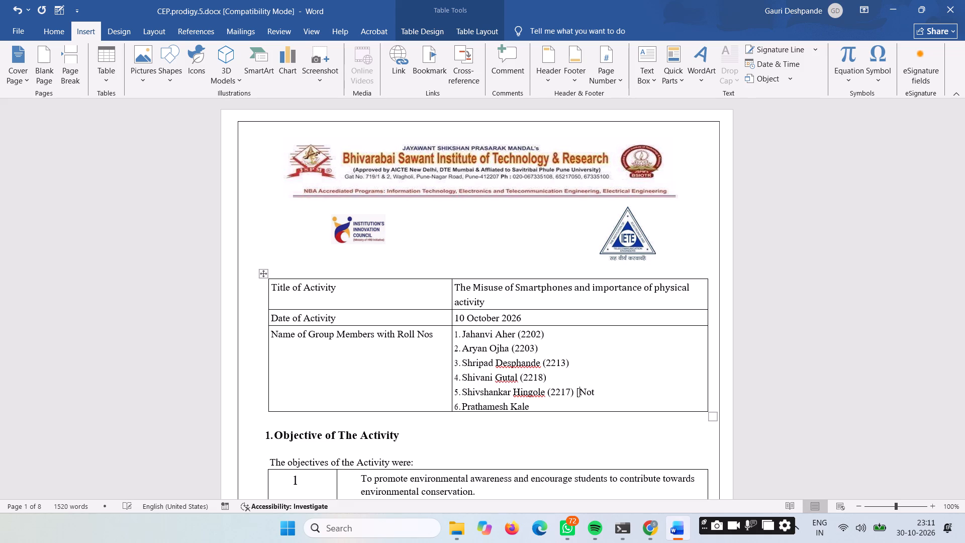
left_click(597, 395)
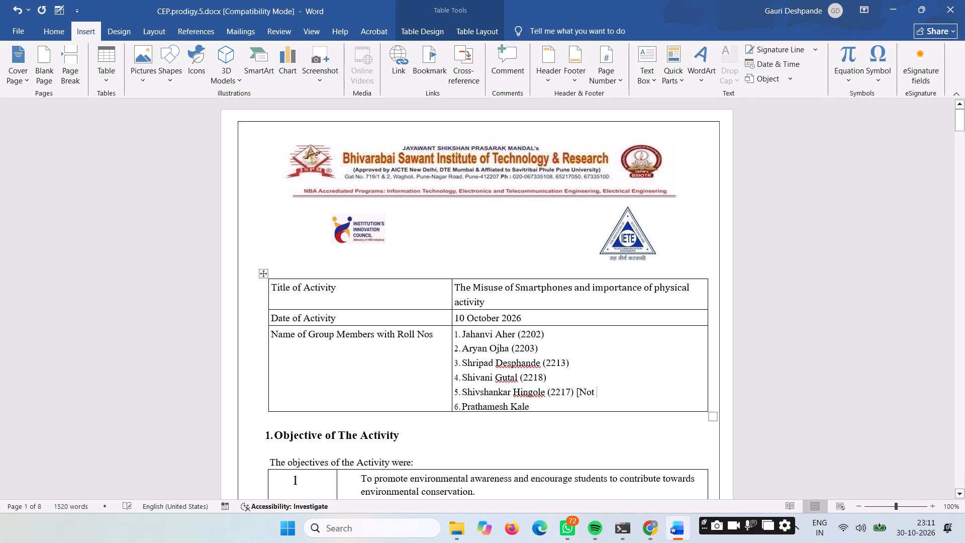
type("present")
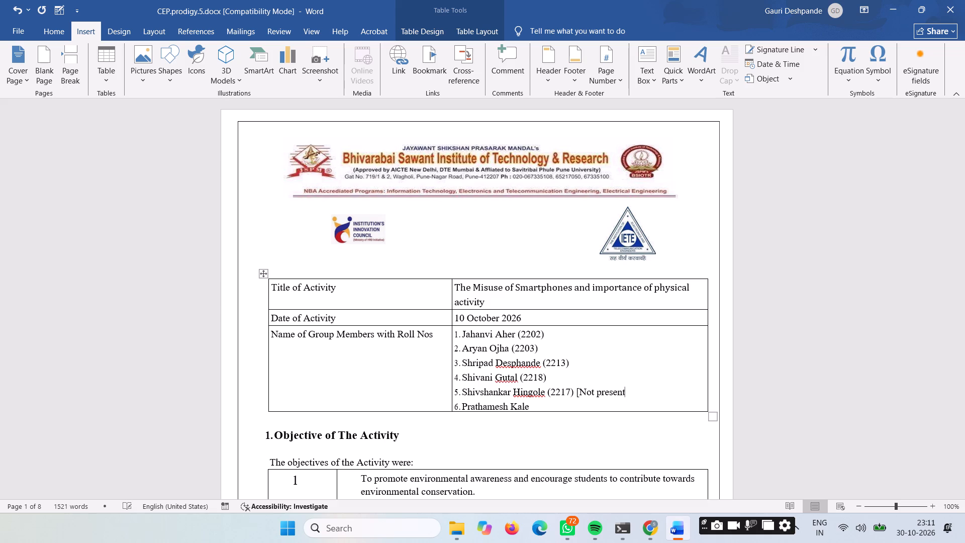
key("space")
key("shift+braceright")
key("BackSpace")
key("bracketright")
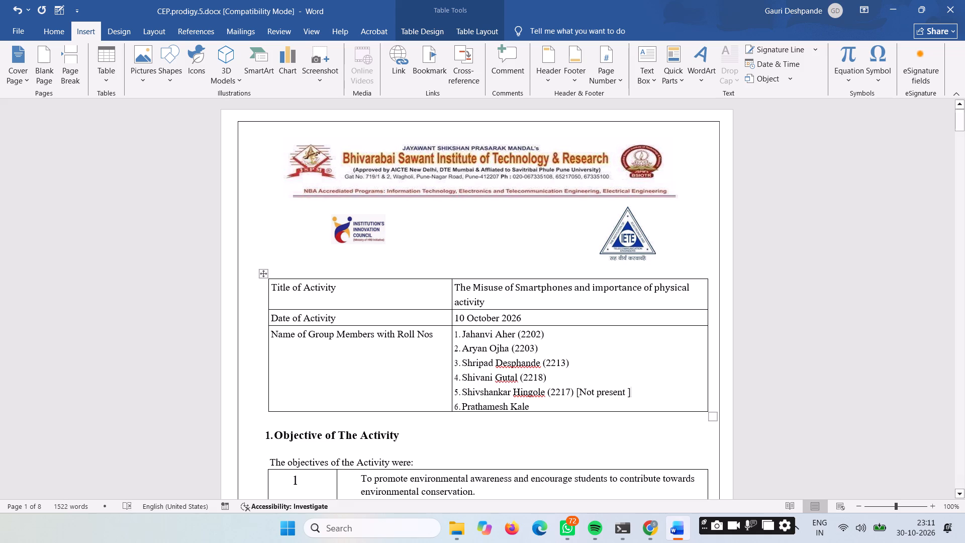
Begin the bracketed roll number after the sixth group member's name with "(22".
left_click(535, 406)
key("shift+parenleft")
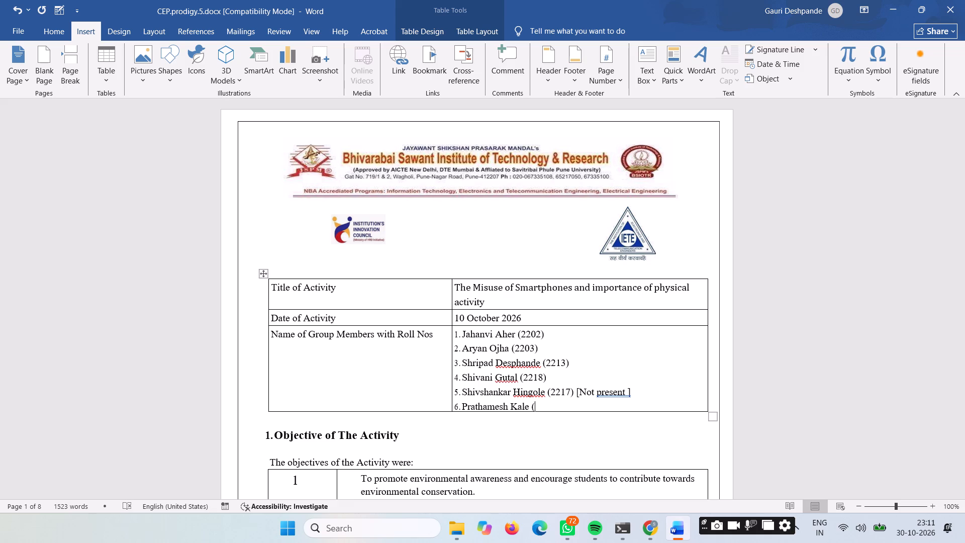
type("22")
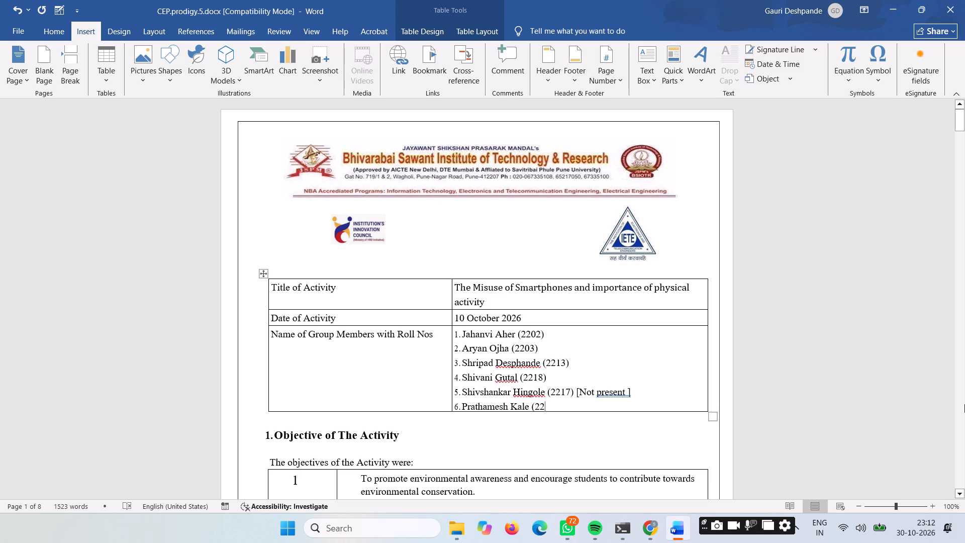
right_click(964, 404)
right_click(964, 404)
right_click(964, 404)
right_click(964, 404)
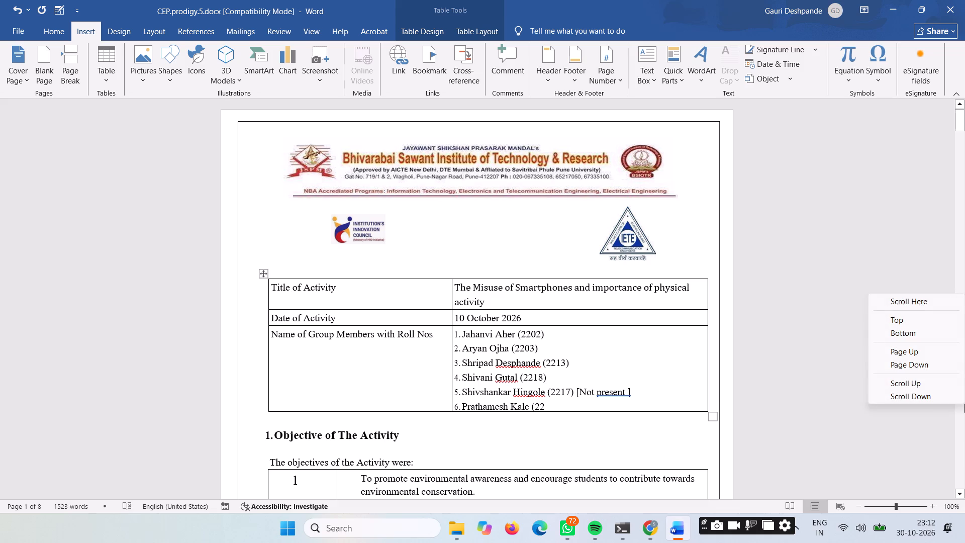
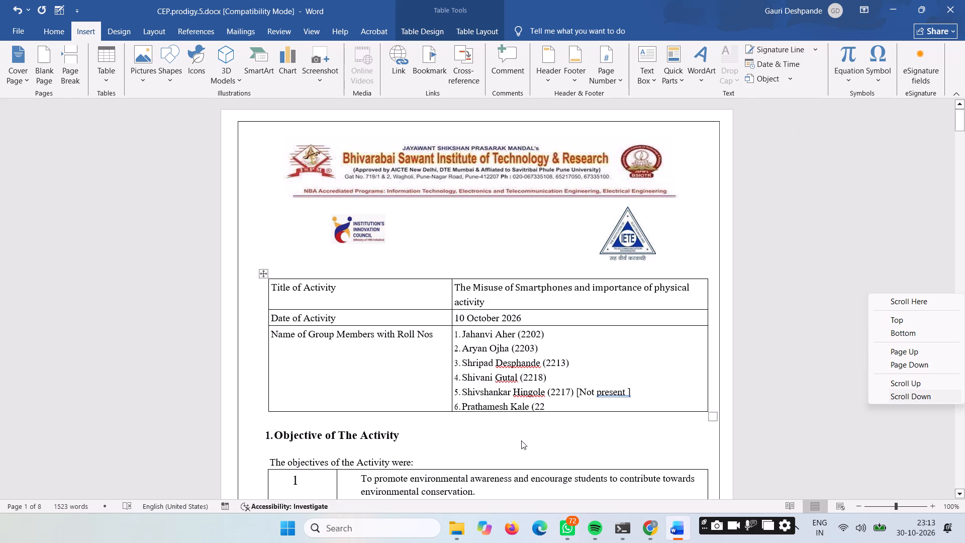
Minimize the Word window containing the CEP.prodigy.5 activity report.
left_click(894, 7)
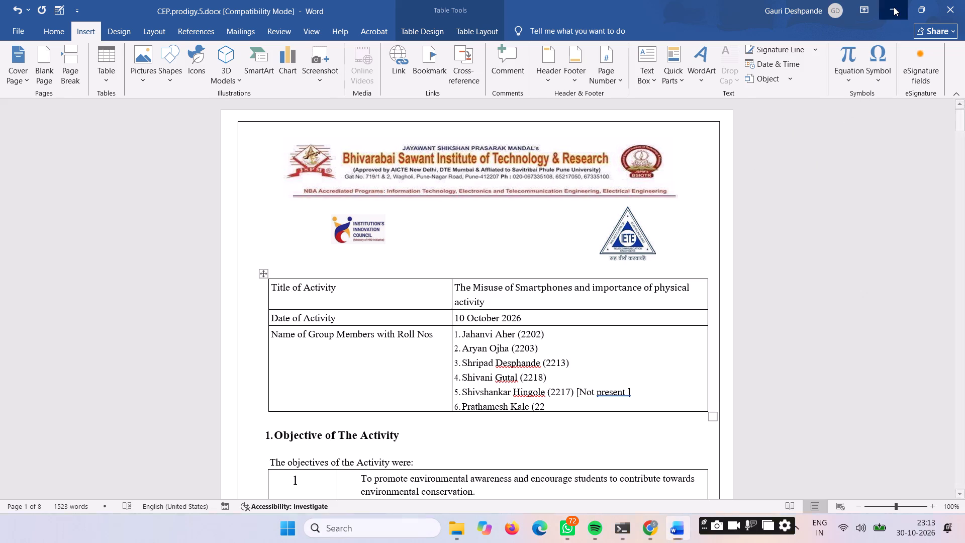
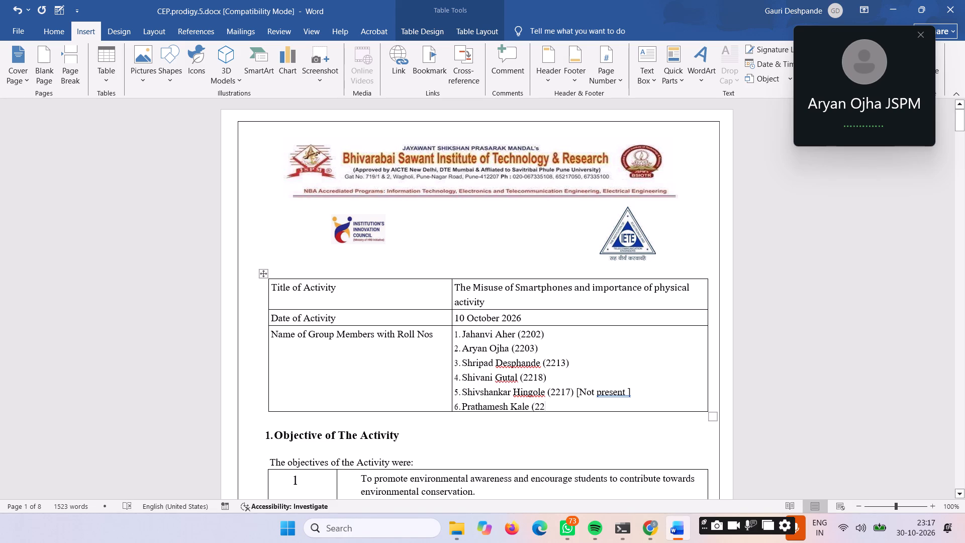
Replace the square brackets around the fifth group member's "Not present" note with round parentheses.
left_click(630, 391)
key("BackSpace")
key("BackSpace")
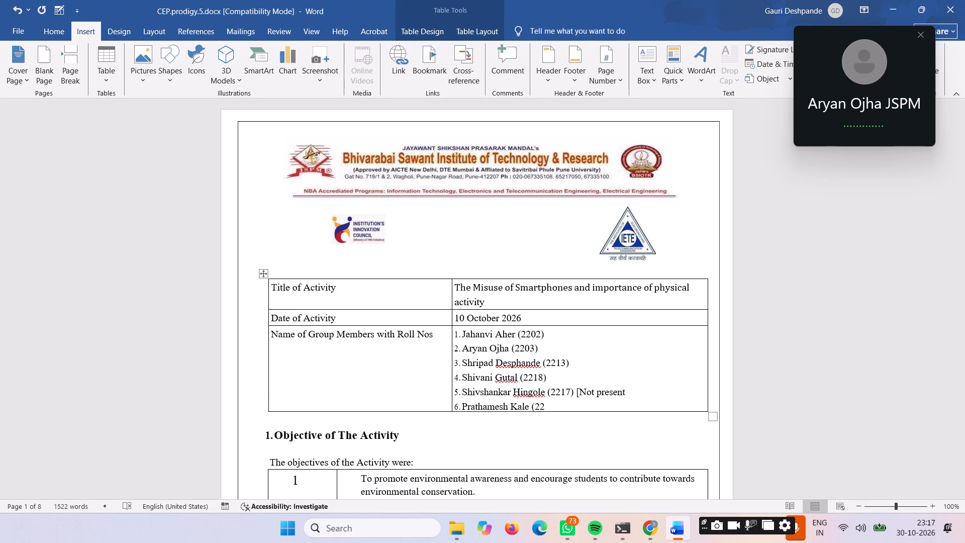
left_click(581, 389)
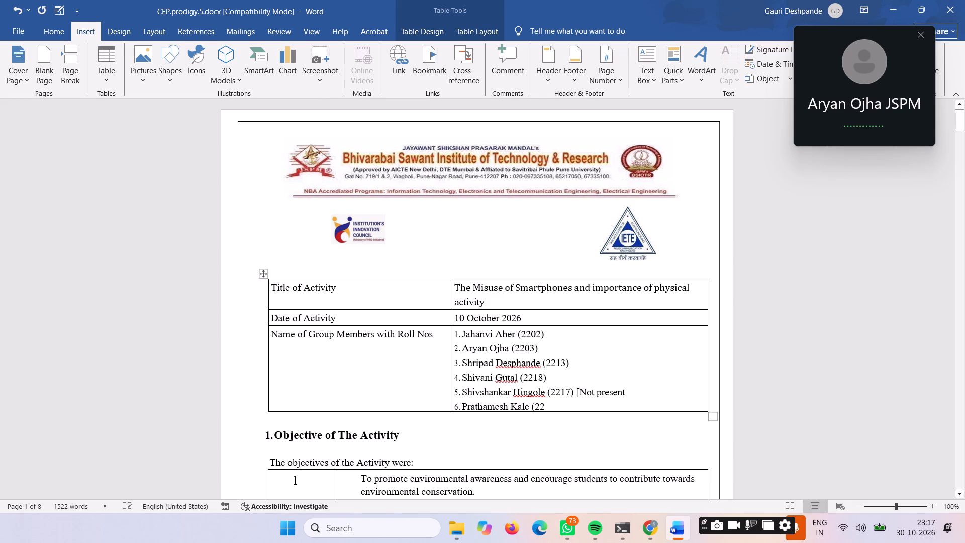
key("BackSpace")
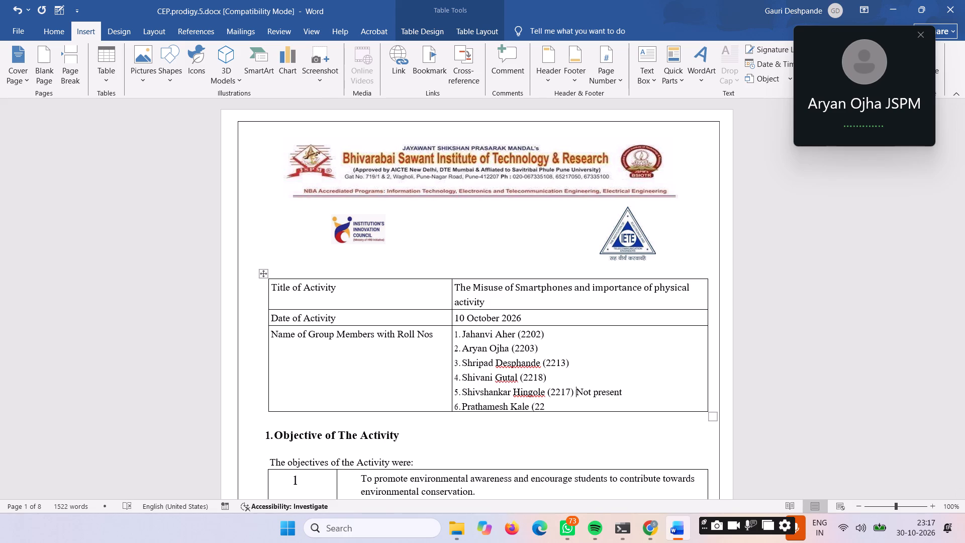
key("shift+parenleft")
left_click(625, 393)
key("shift+parenright")
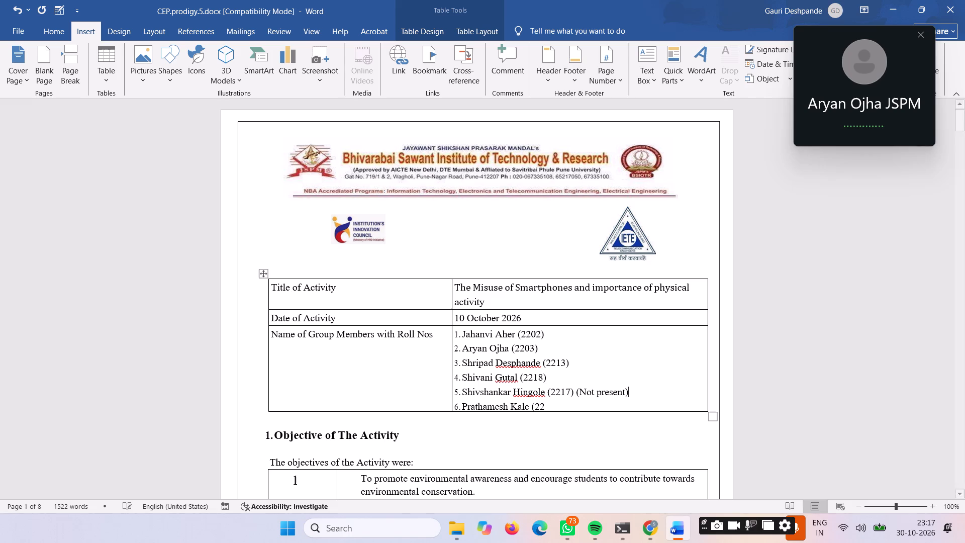
Complete the sixth group member's roll number and close its parenthesis.
left_click(543, 405)
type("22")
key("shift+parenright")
Add the attendance note "(Not present)" after the sixth group member's roll number.
left_click(568, 405)
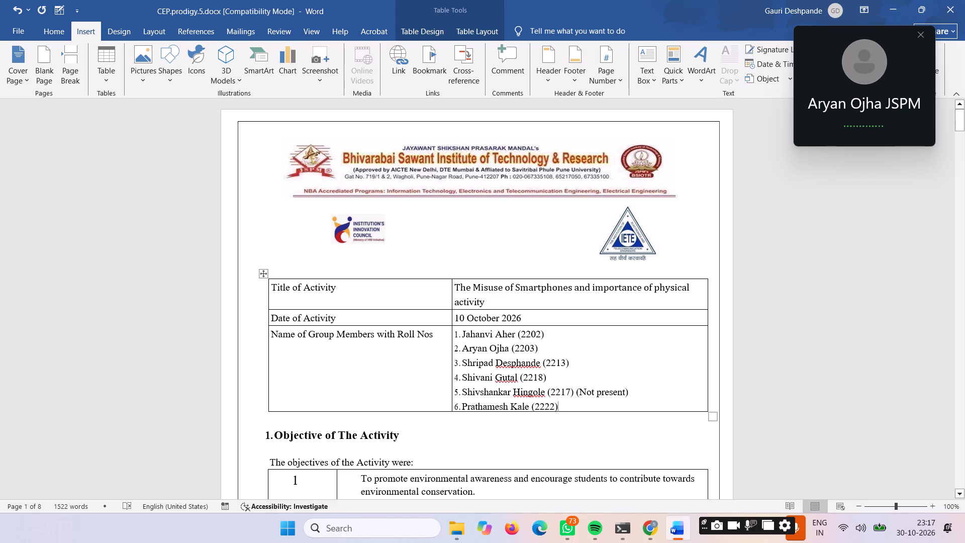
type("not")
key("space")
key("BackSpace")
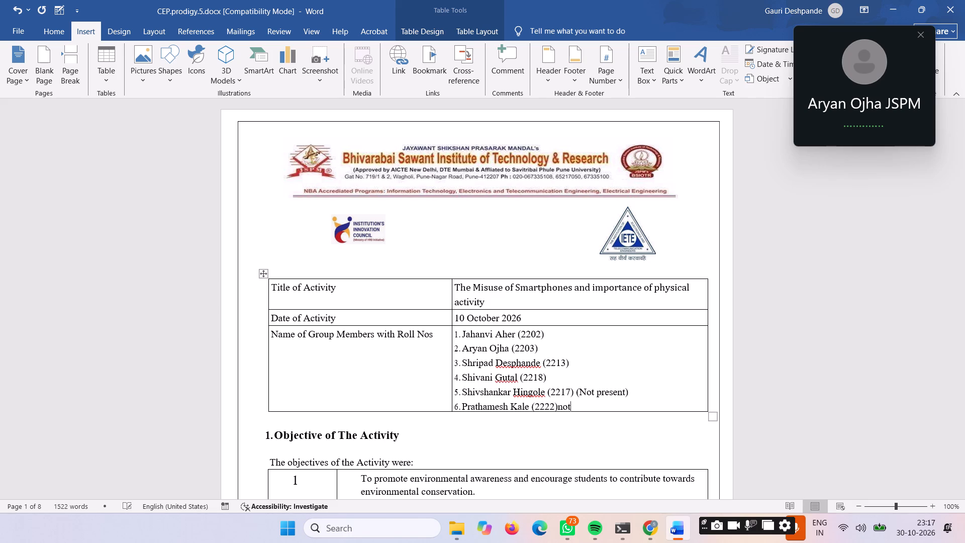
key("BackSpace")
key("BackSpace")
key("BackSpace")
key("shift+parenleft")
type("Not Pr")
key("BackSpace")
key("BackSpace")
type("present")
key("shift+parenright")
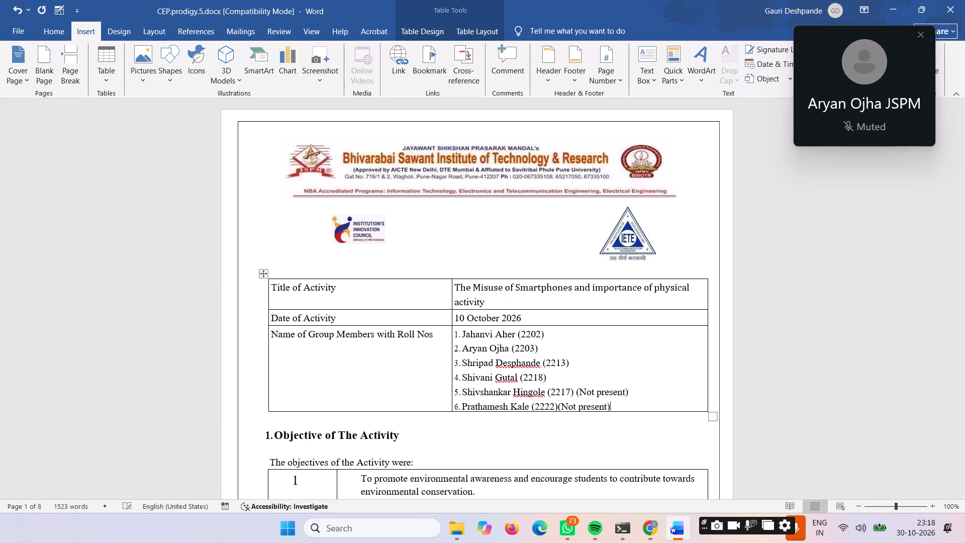
Add a seventh numbered entry to the group members list with the member's name and roll number in parentheses.
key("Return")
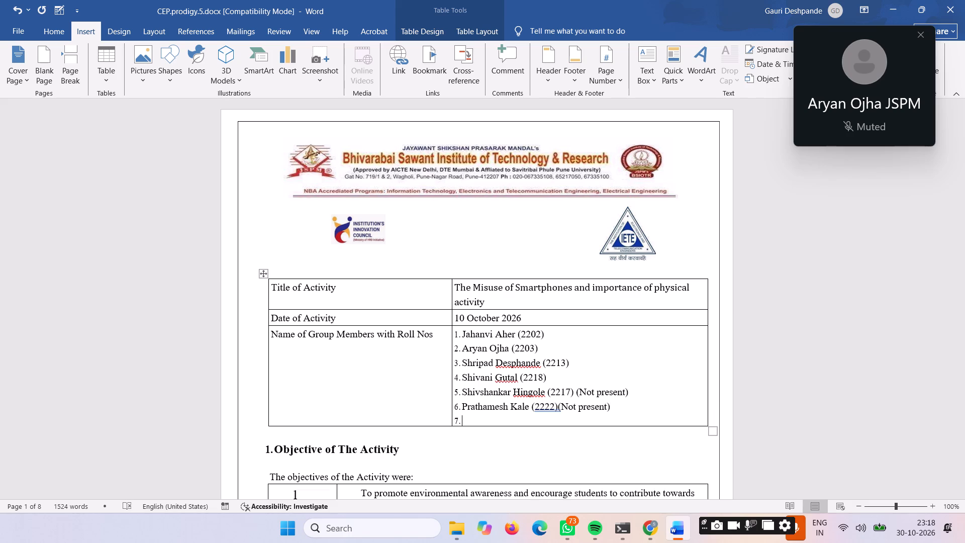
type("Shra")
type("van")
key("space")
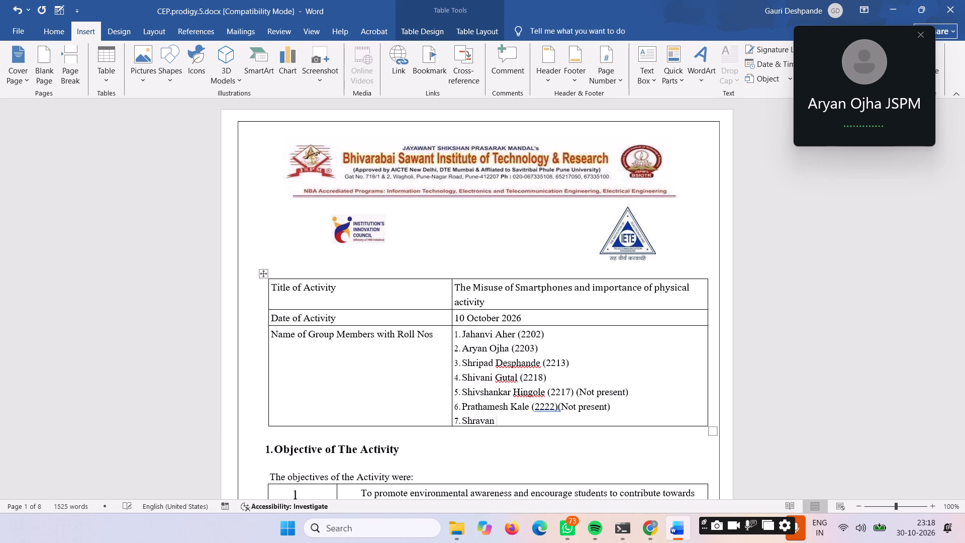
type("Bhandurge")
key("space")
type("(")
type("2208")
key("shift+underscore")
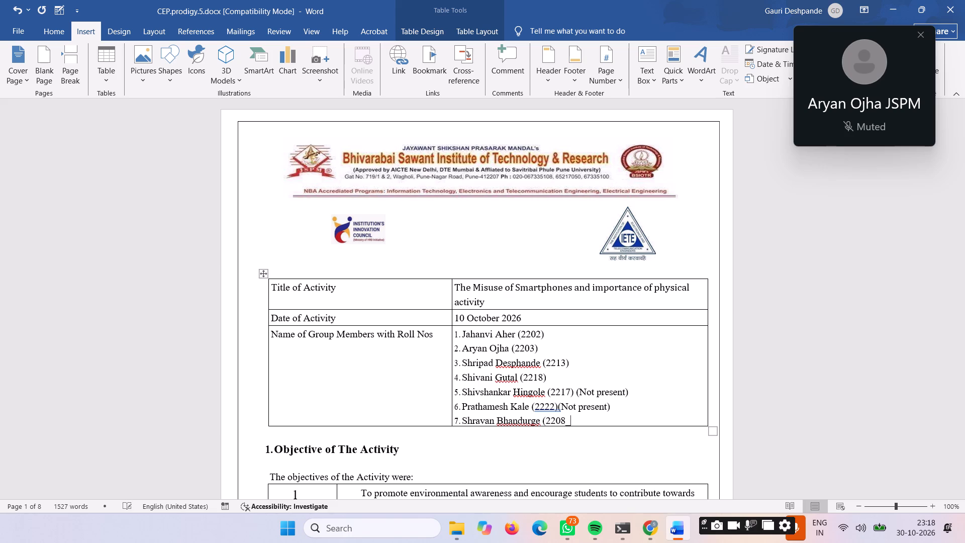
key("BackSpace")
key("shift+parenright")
Add the attendance note "(Not present)" after the seventh group member's roll number.
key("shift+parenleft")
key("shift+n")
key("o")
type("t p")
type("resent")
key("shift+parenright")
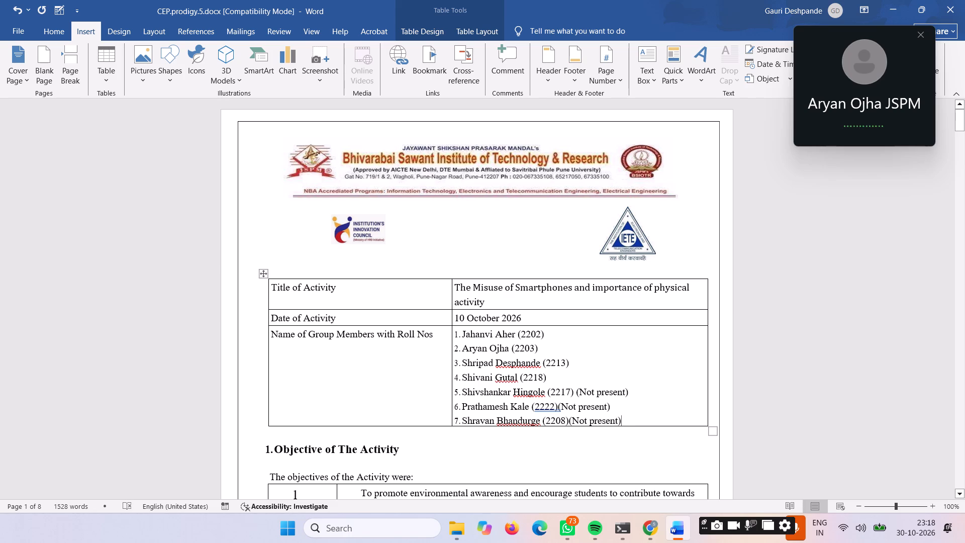
Insert a space before the "(Not present)" notes of the sixth and seventh group members.
left_click(557, 408)
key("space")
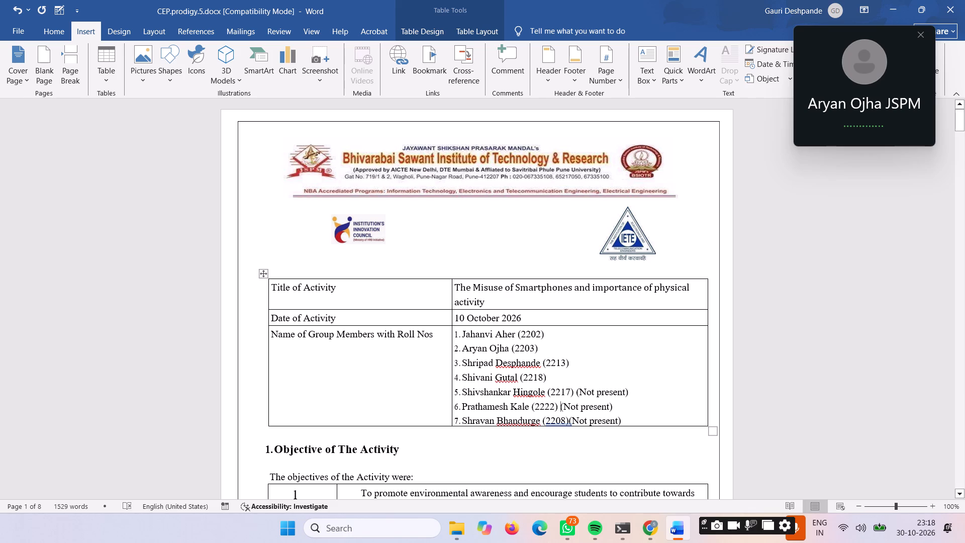
left_click(569, 419)
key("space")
Save a copy of the report in Downloads as a Word document named CEP.prodigy 6, accepting the upgrade to the newest file format.
left_click(8, 27)
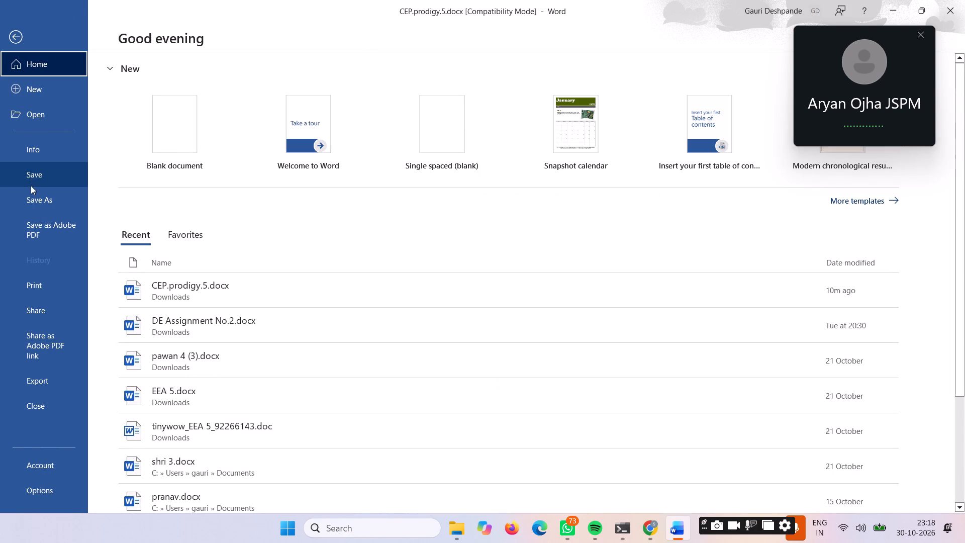
left_click(30, 195)
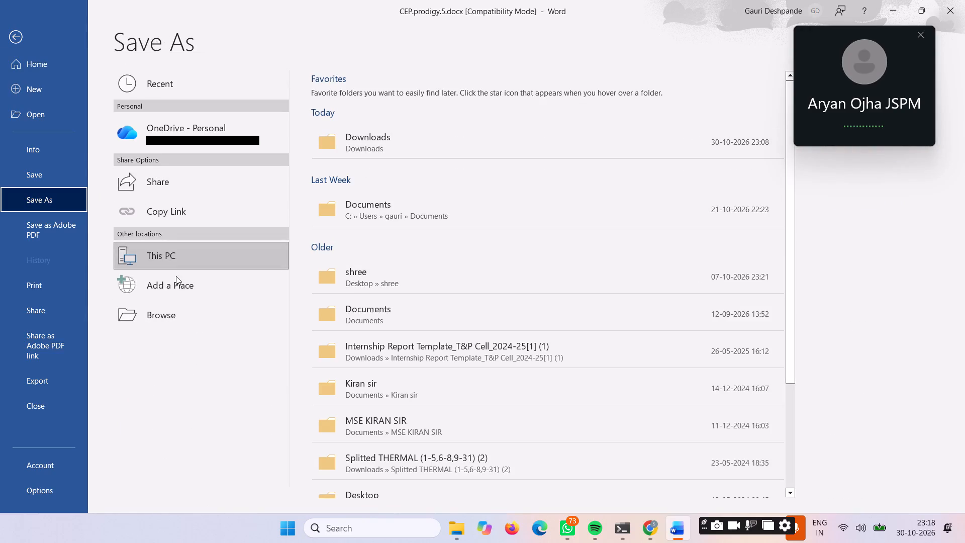
left_click(158, 316)
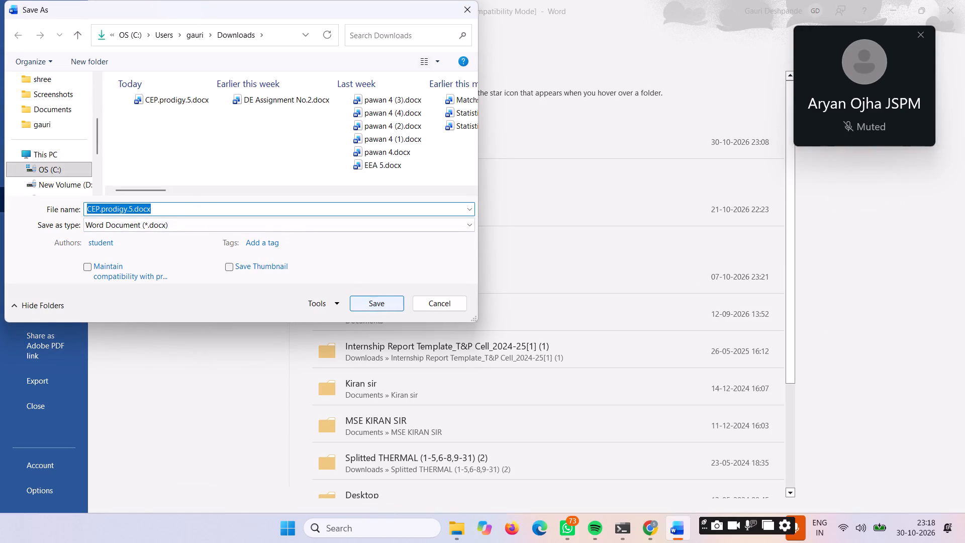
left_click(184, 204)
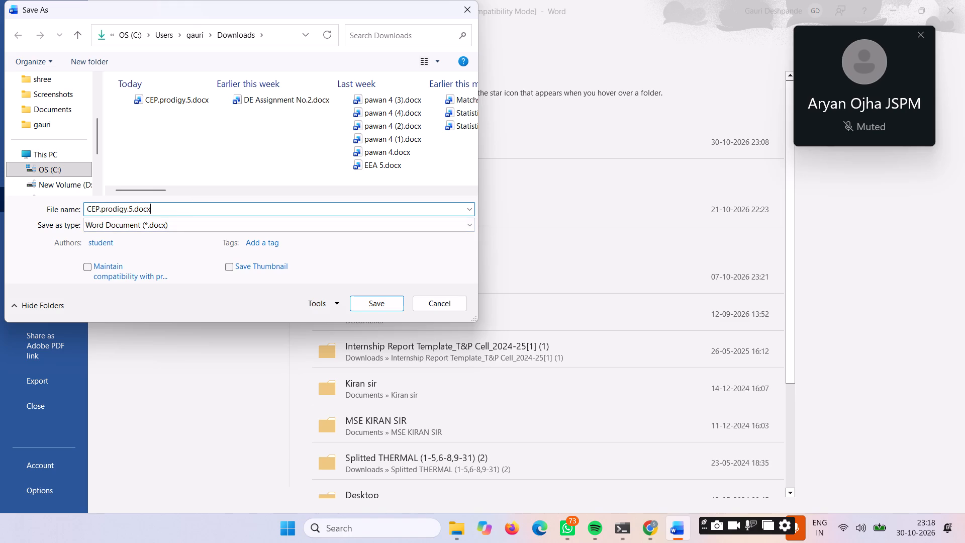
key("BackSpace")
key("BackSpace")
key("BackSpace")
key("BackSpace")
key("BackSpace")
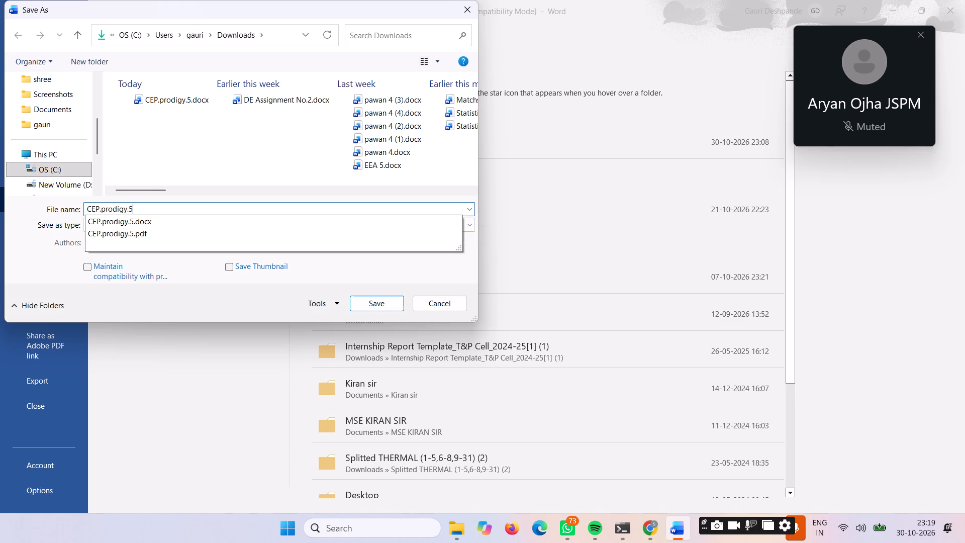
key("BackSpace")
key("BackSpace")
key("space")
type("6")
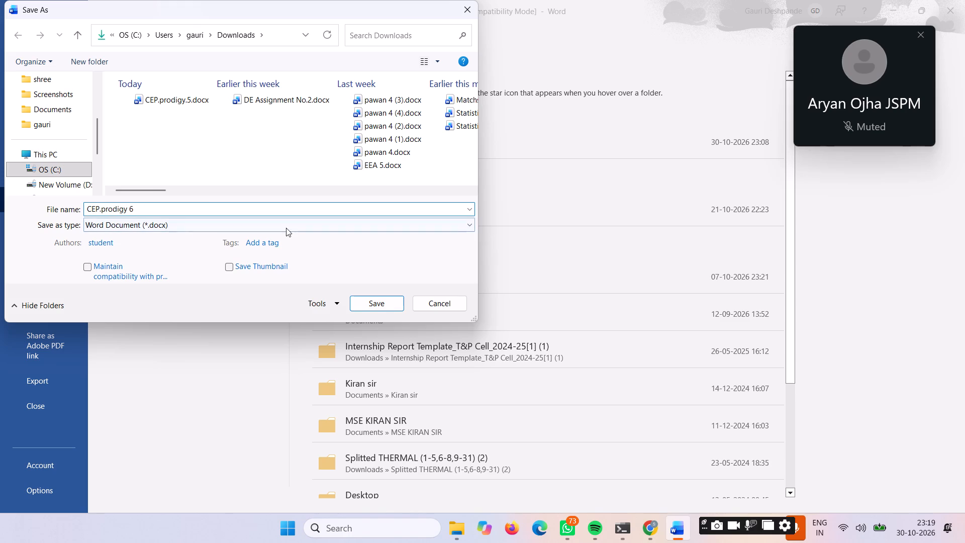
left_click(384, 308)
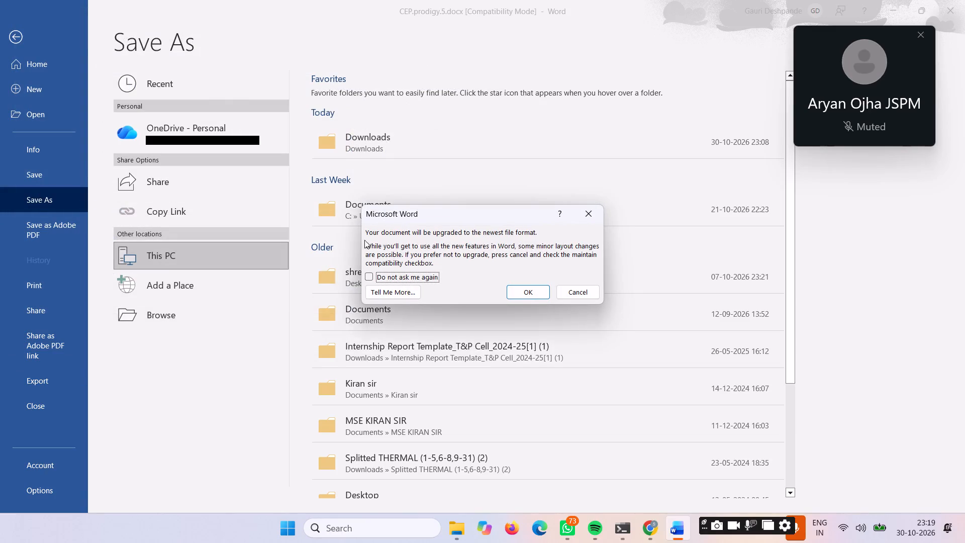
left_click(529, 299)
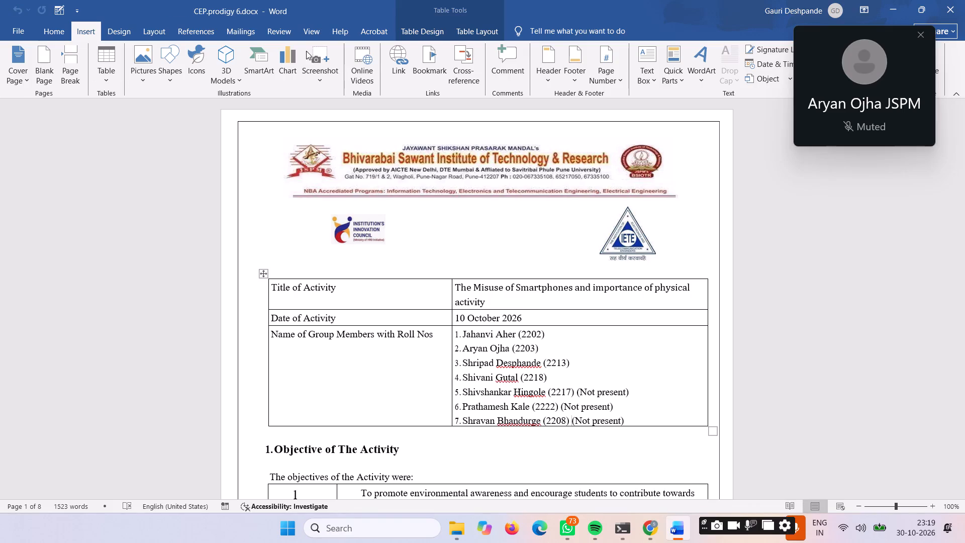
Save a PDF copy of the report in Downloads under the name CEP.prodigy &, using standard optimization and opening the file after publishing.
left_click(13, 29)
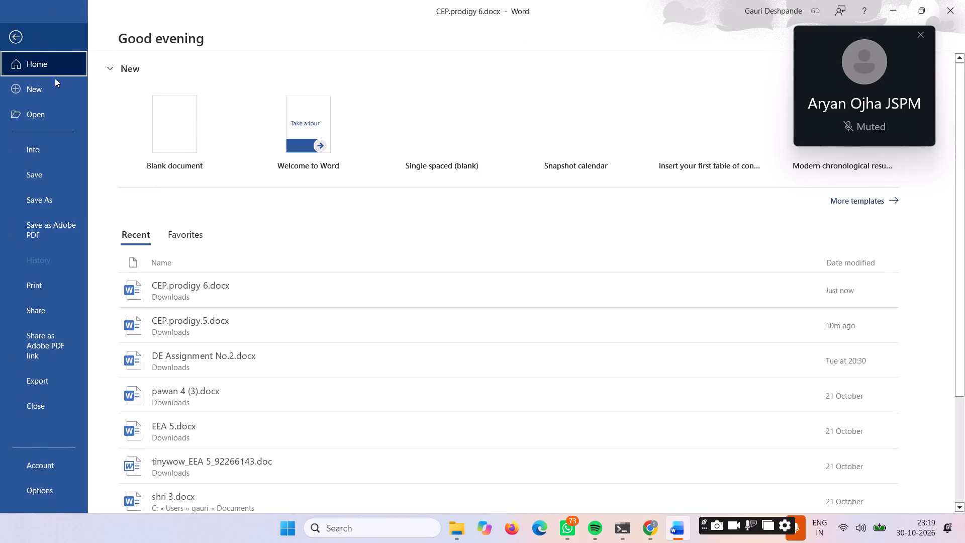
left_click(36, 203)
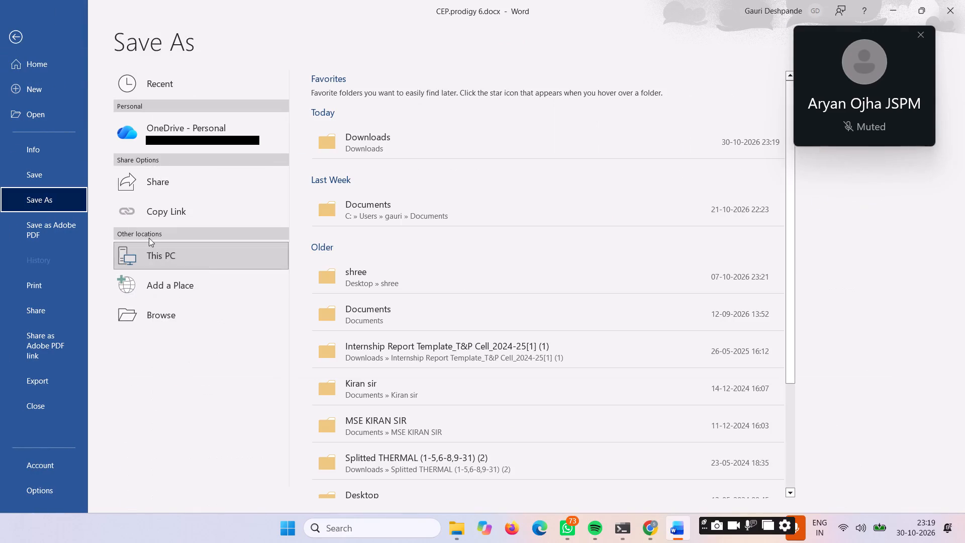
left_click(184, 311)
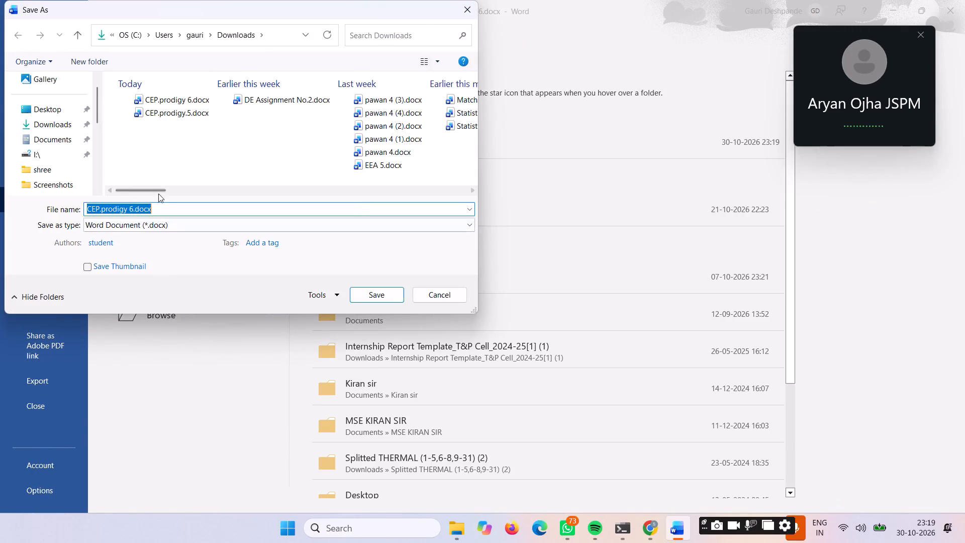
left_click(154, 214)
key("BackSpace")
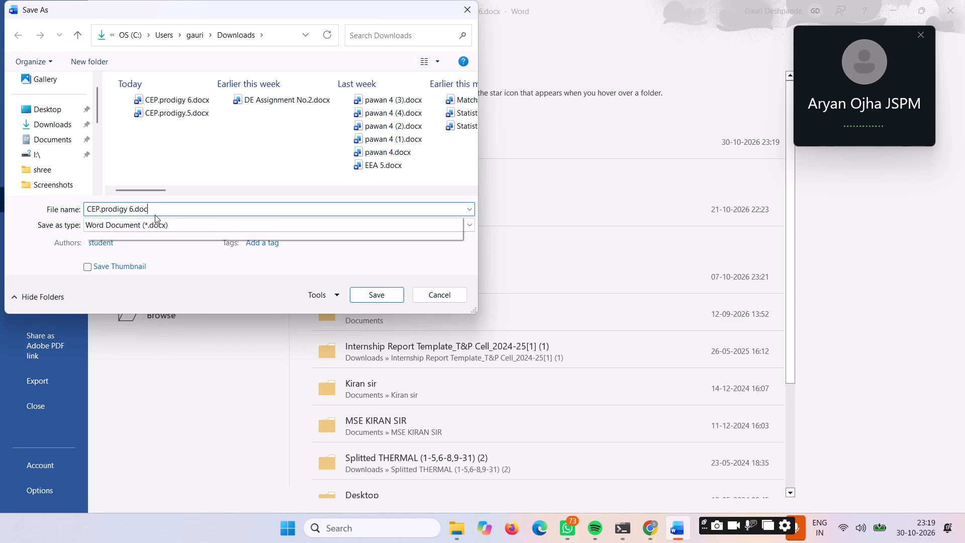
key("BackSpace")
key("BackSpace")
key("BackSpace")
key("BackSpace")
key("BackSpace")
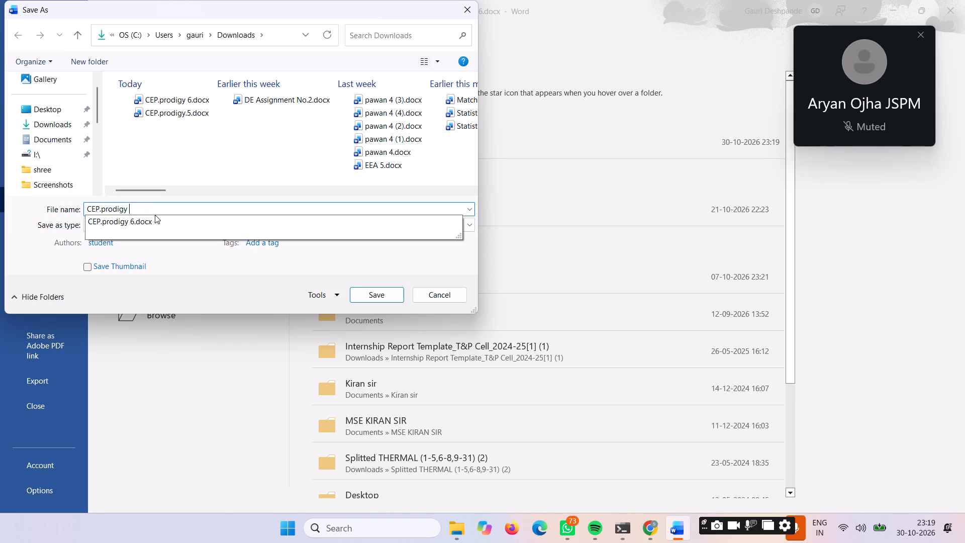
key("shift+ampersand")
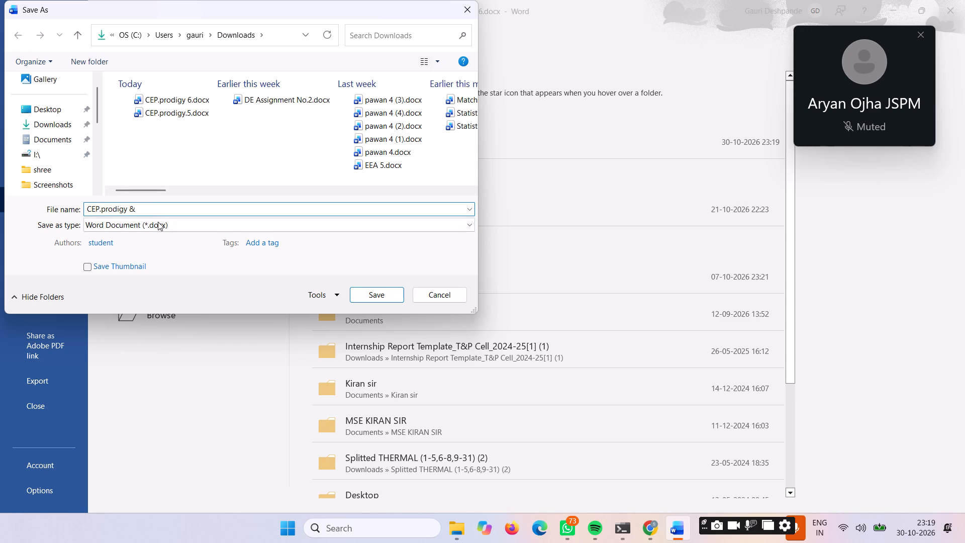
left_click(164, 225)
left_click(136, 299)
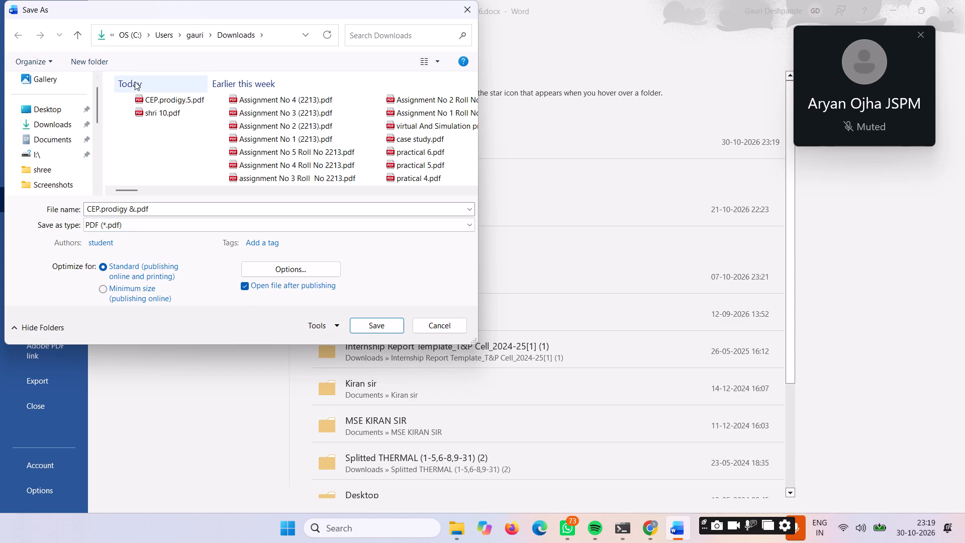
left_click(368, 324)
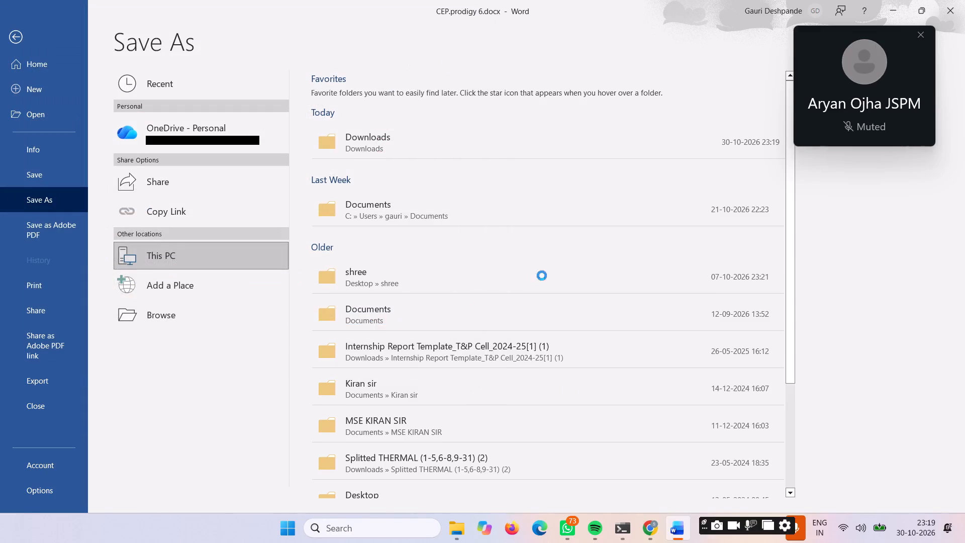
Switch to WhatsApp.
left_click(569, 528)
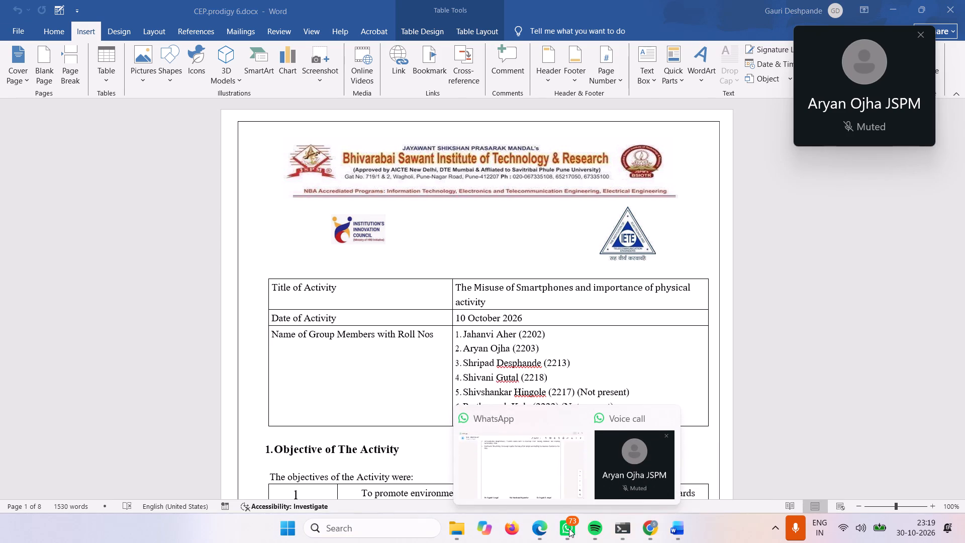
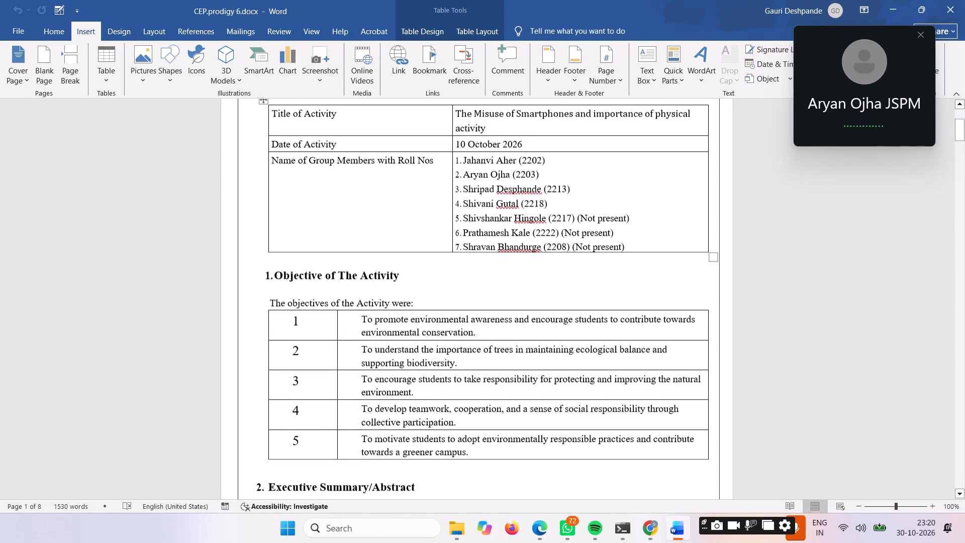
Review the saved report from the activity details and objectives through the Executive Summary/Abstract to the start of Event Execution Details.
scroll(402, 397, "up", 6)
scroll(402, 397, "down", 13)
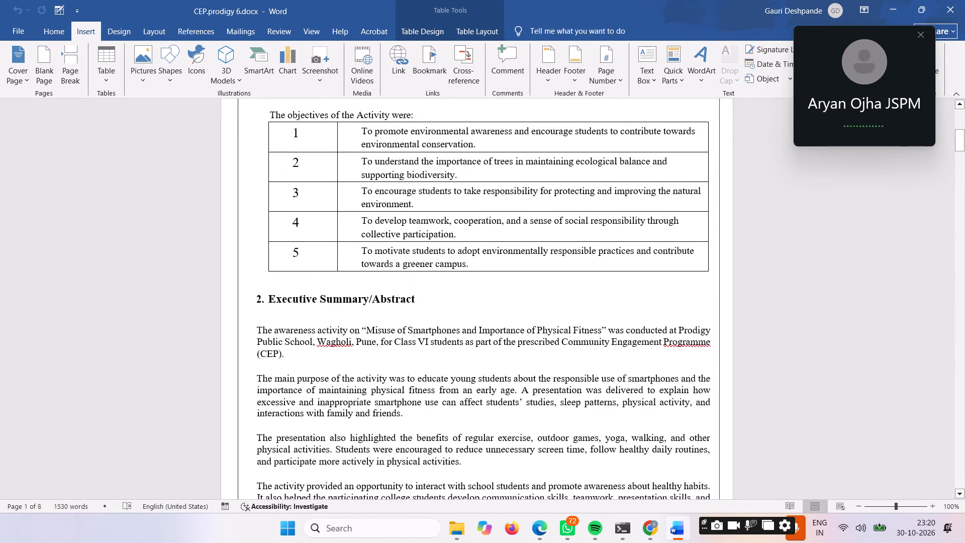
scroll(402, 397, "down", 5)
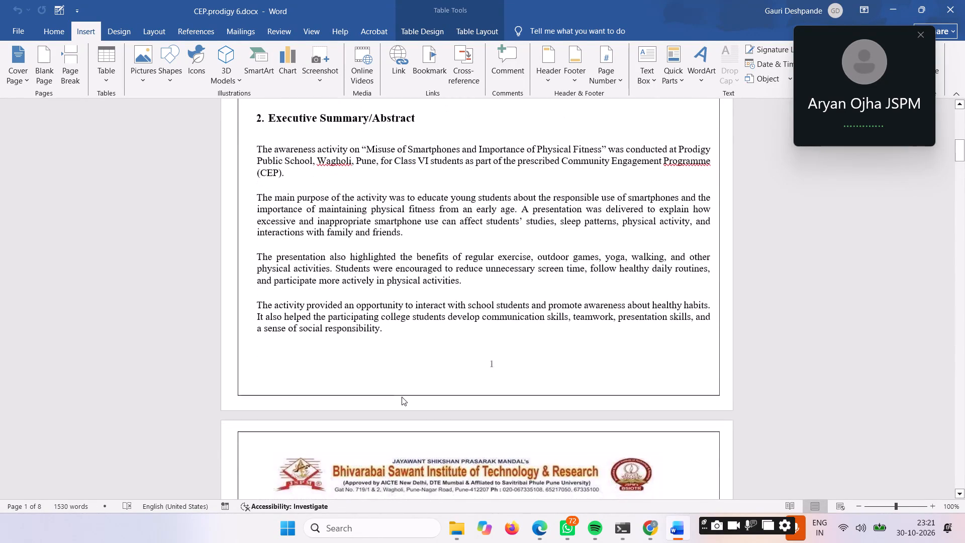
scroll(402, 397, "down", 10)
scroll(402, 397, "up", 7)
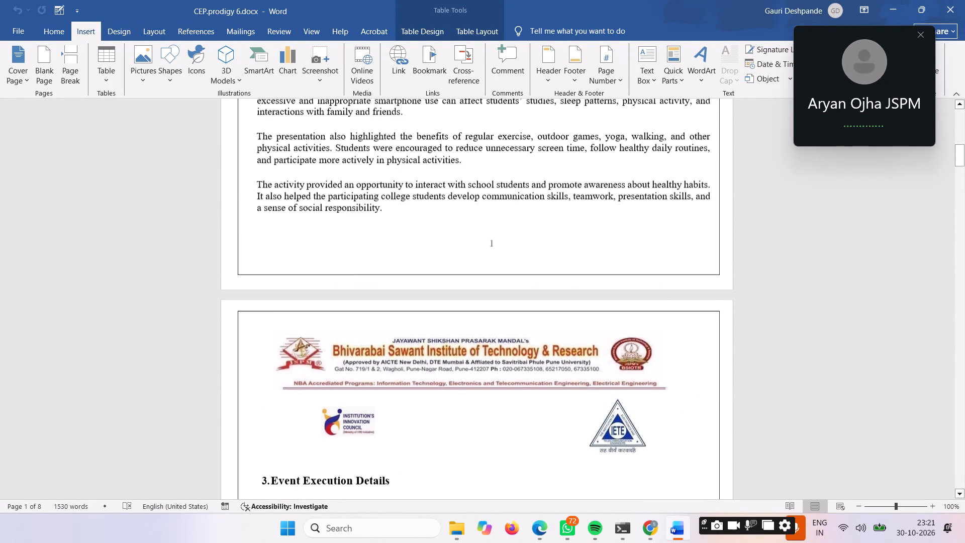
Review the activity objectives table and the Executive Summary/Abstract in the report again.
scroll(402, 397, "up", 9)
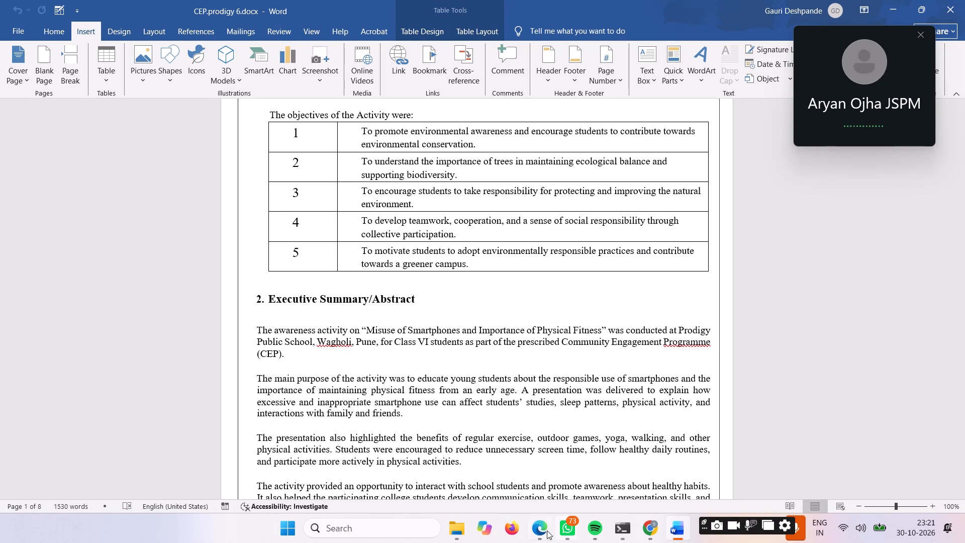
Switch to WhatsApp.
left_click(570, 526)
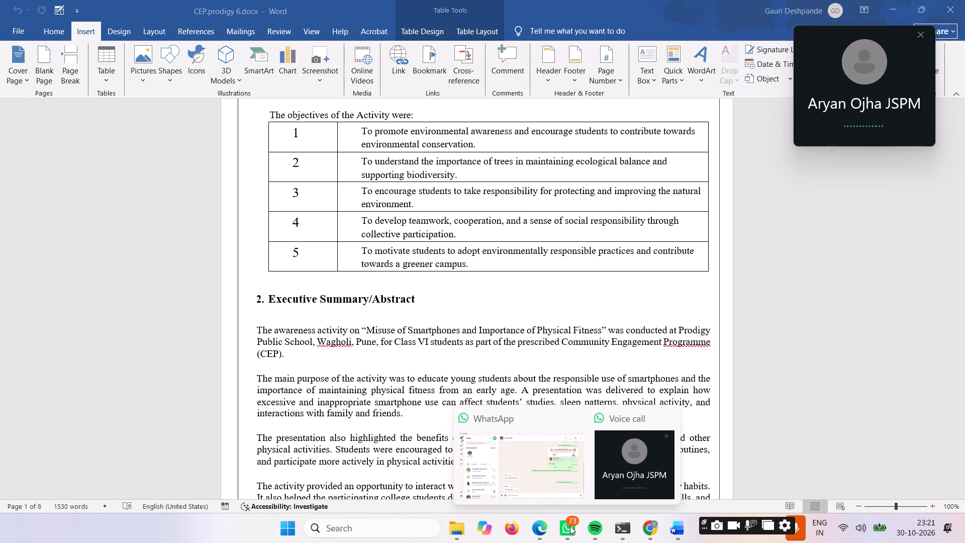
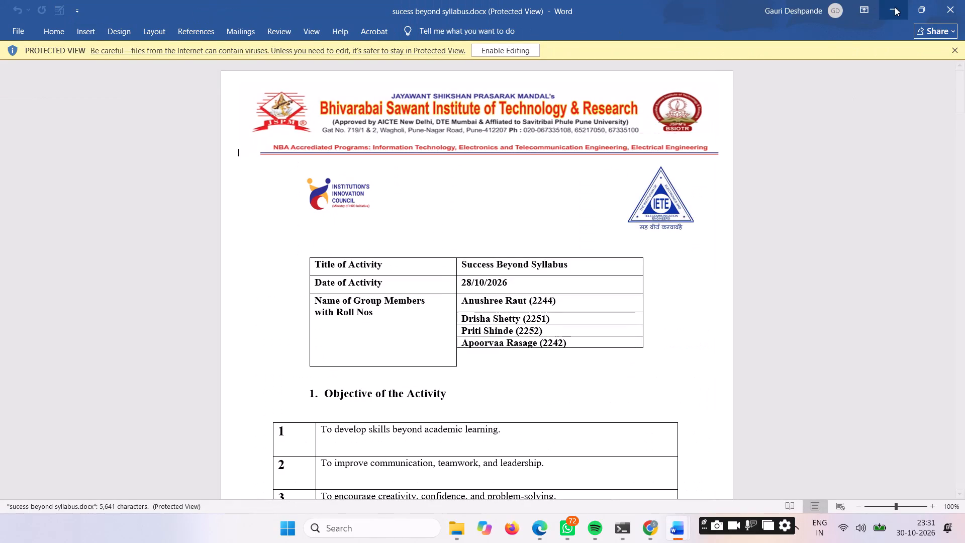
Put away the sucess beyond syllabus document and examine the CEP.prodigy 6 report's first page, from the objectives back to the header and activity details.
left_click(898, 7)
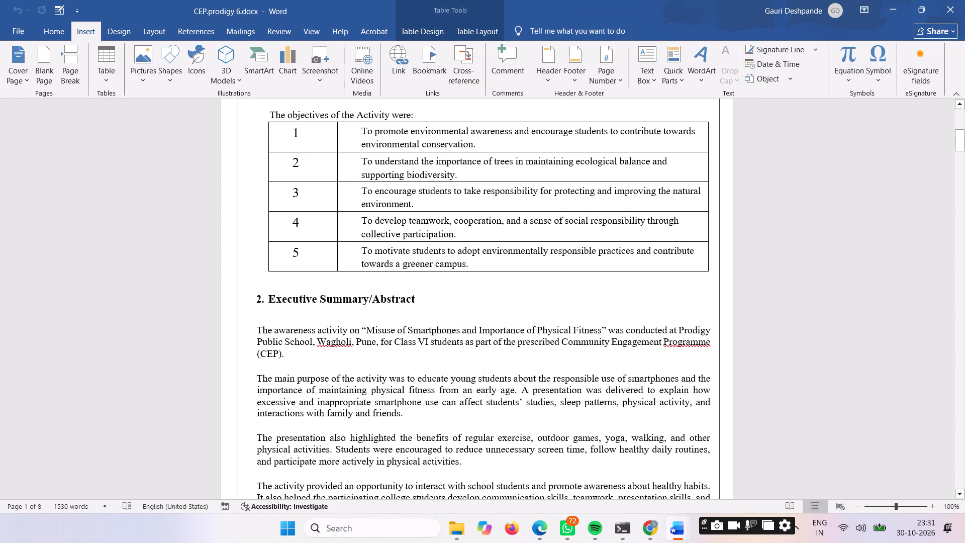
scroll(491, 166, "up", 6)
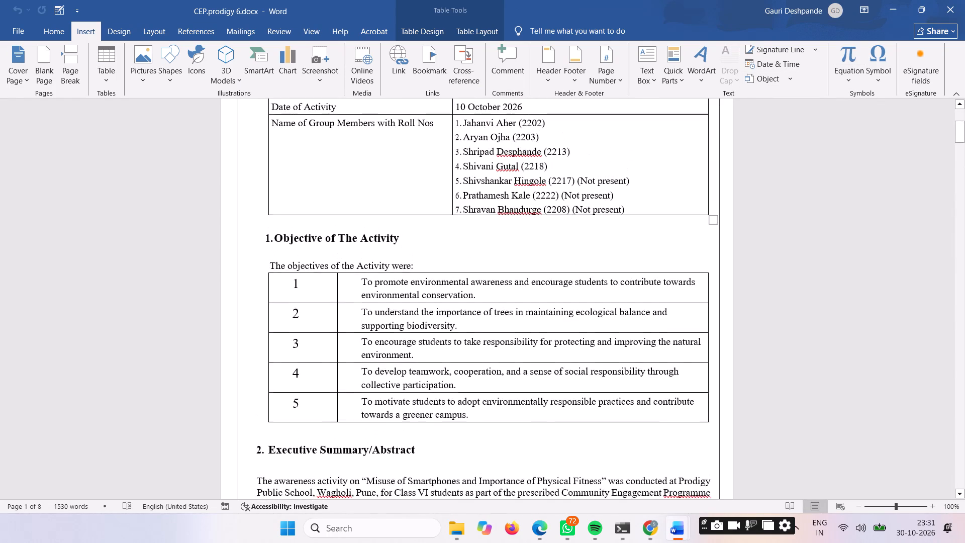
scroll(491, 166, "up", 6)
scroll(491, 166, "down", 2)
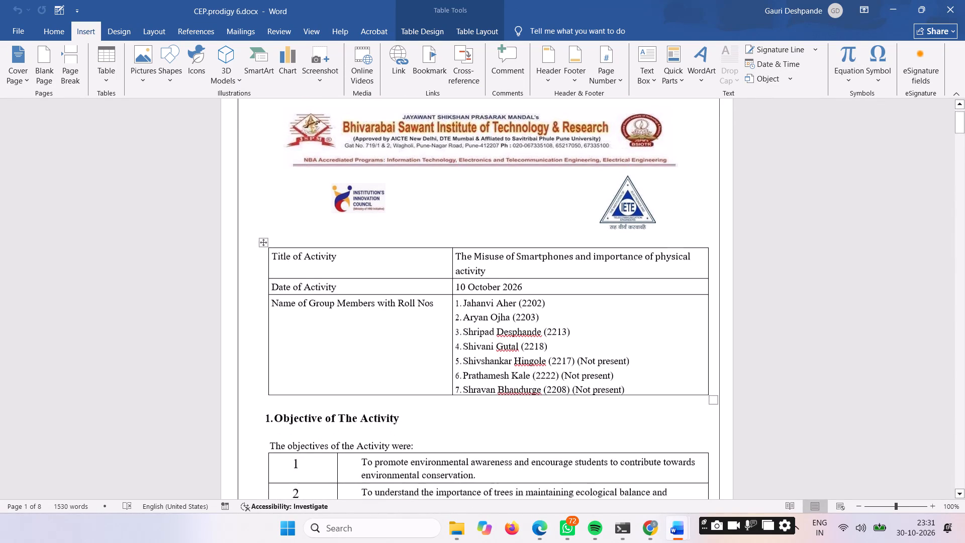